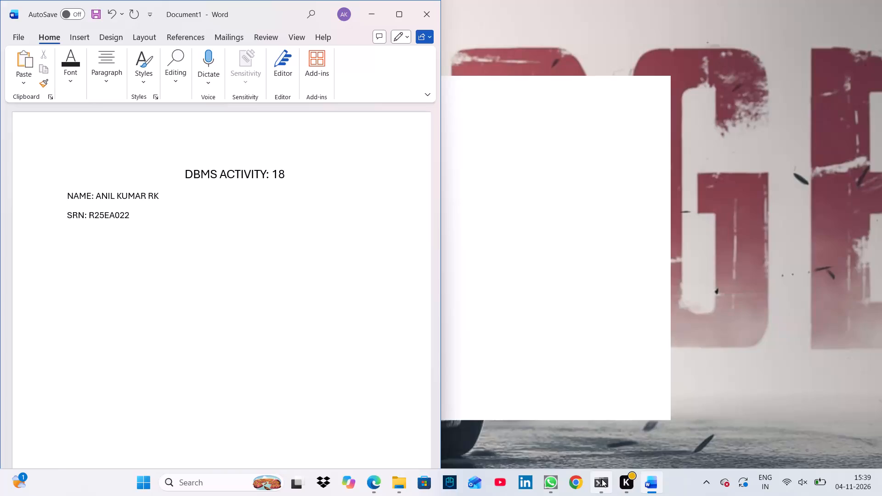
# Copy the text of Query 1 through Query 16 from Assignment-18.pdf and paste it below the SRN line in the Word document.
pyautogui.click(373, 489)
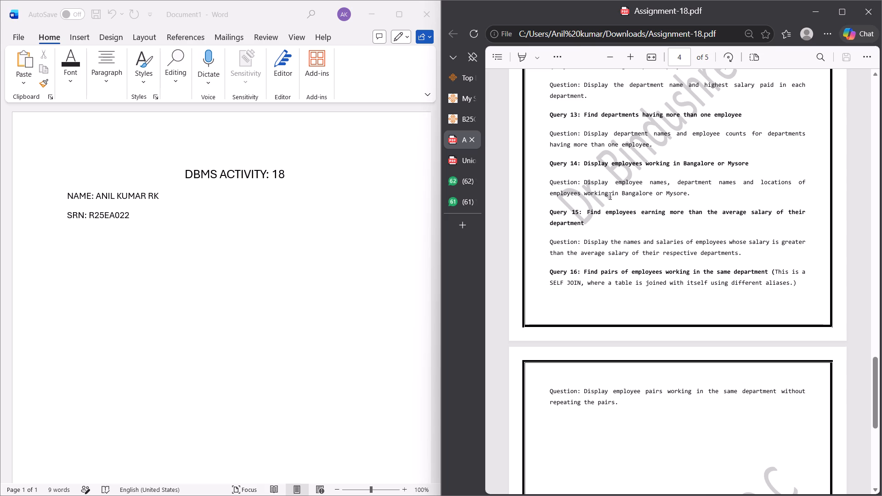
pyautogui.scroll(3, 639, 221)
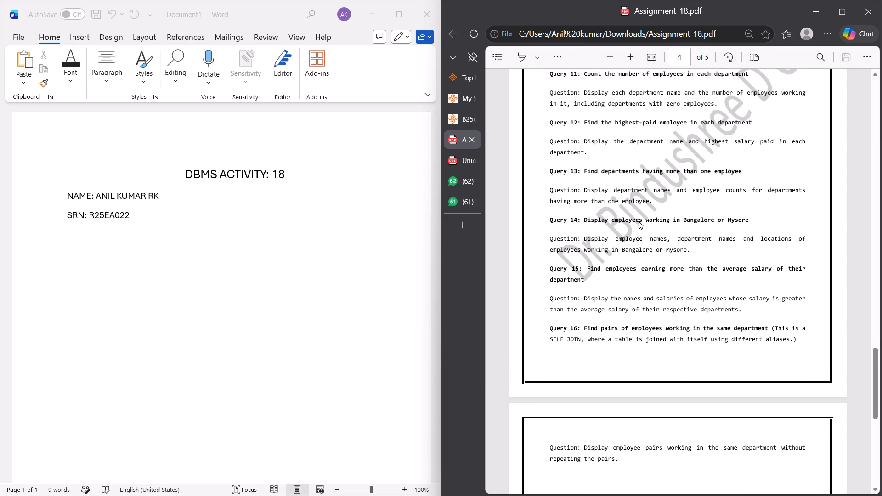
pyautogui.scroll(6, 639, 221)
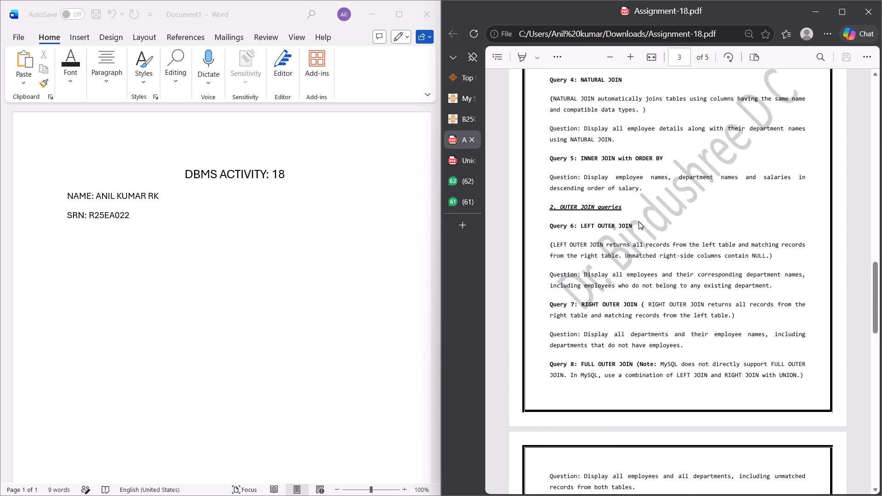
pyautogui.scroll(5, 639, 221)
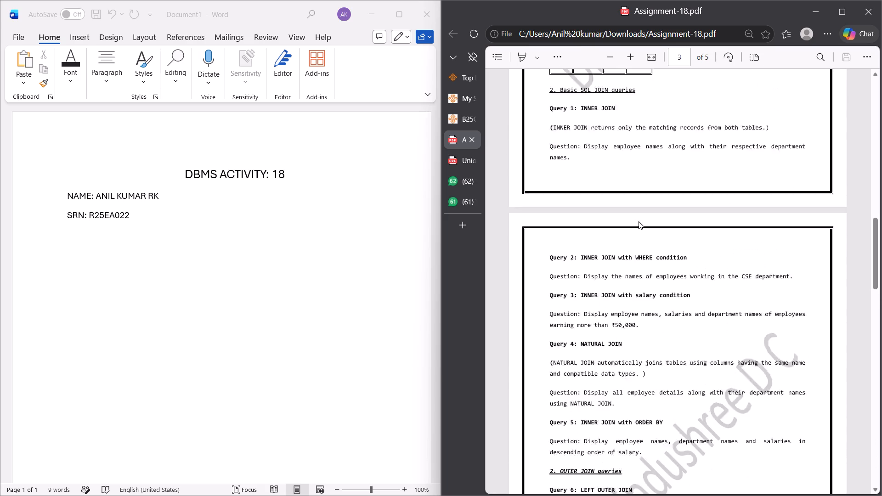
pyautogui.scroll(2, 639, 221)
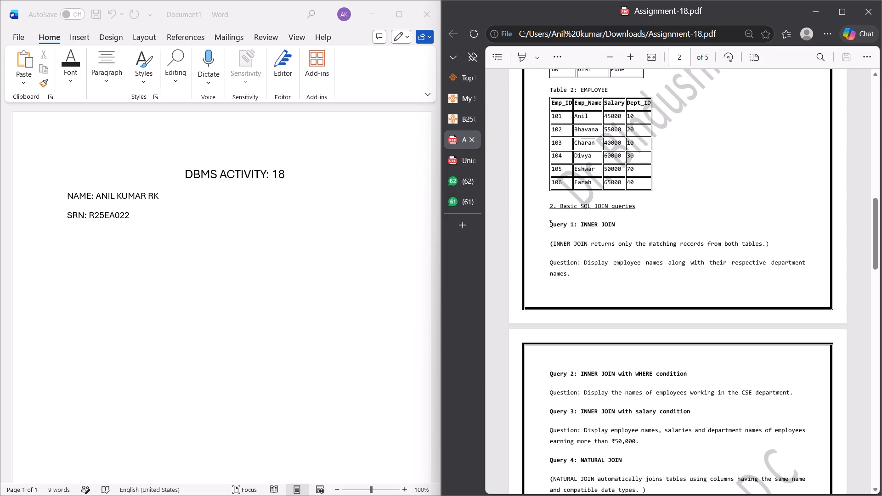
pyautogui.moveTo(549, 222); pyautogui.dragTo(635, 363)
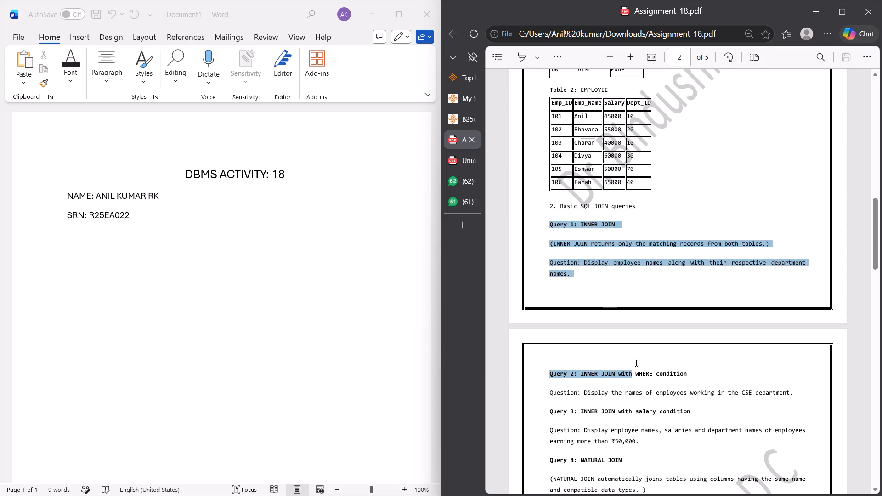
pyautogui.moveTo(635, 363); pyautogui.dragTo(687, 495)
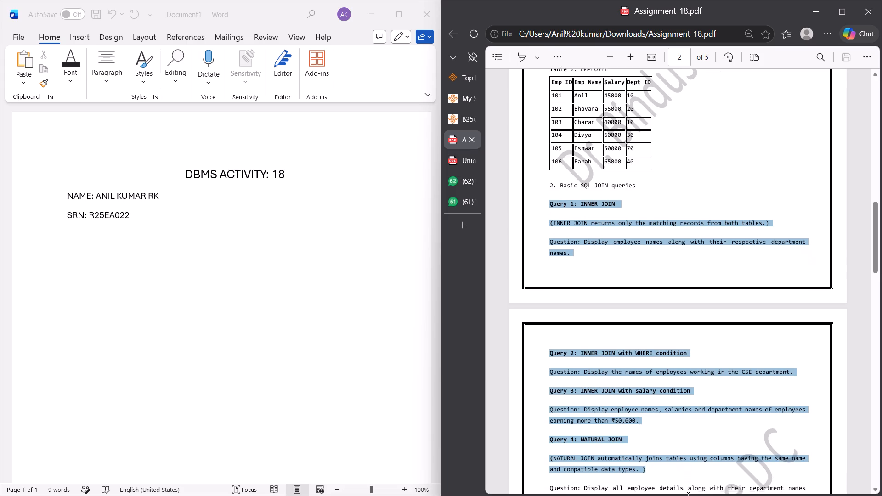
pyautogui.moveTo(687, 495); pyautogui.dragTo(642, 401)
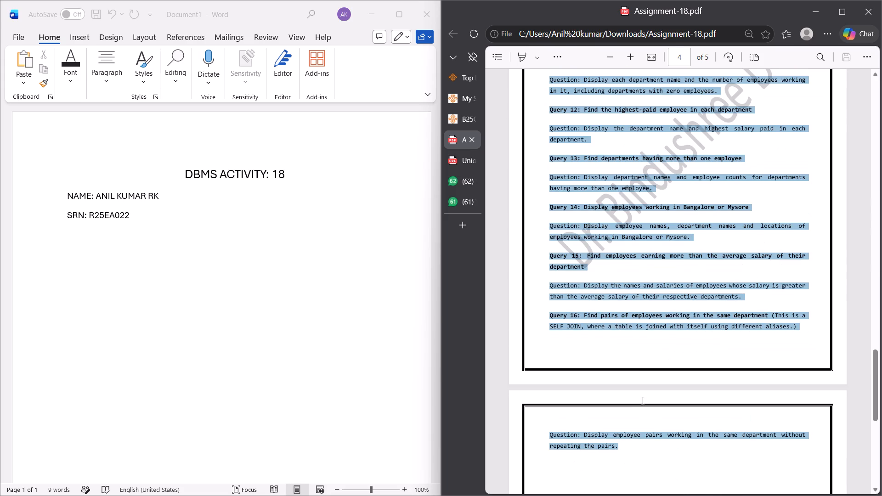
pyautogui.moveTo(642, 401); pyautogui.dragTo(640, 449)
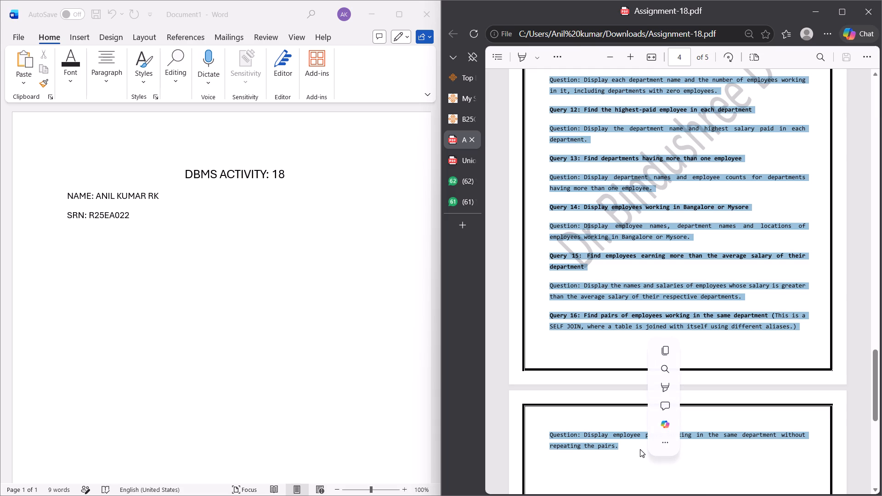
pyautogui.hotkey('ctrl', 'c')
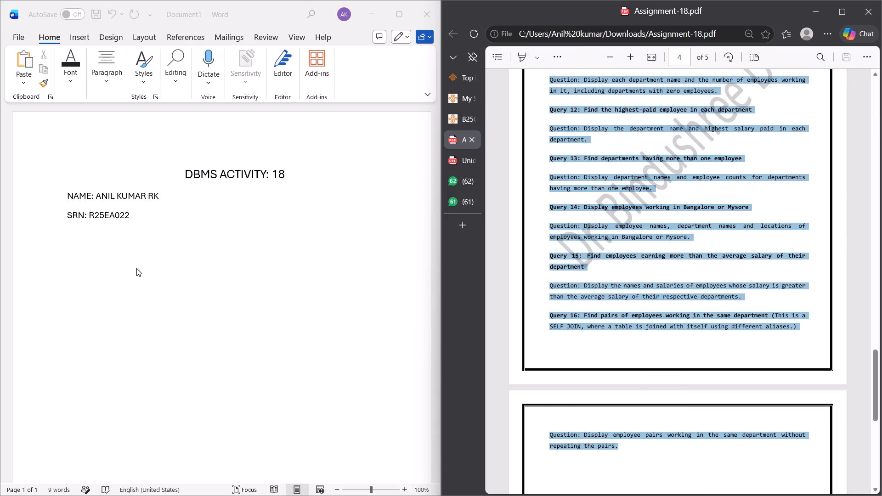
pyautogui.click(128, 253)
pyautogui.hotkey('ctrl', 'v')
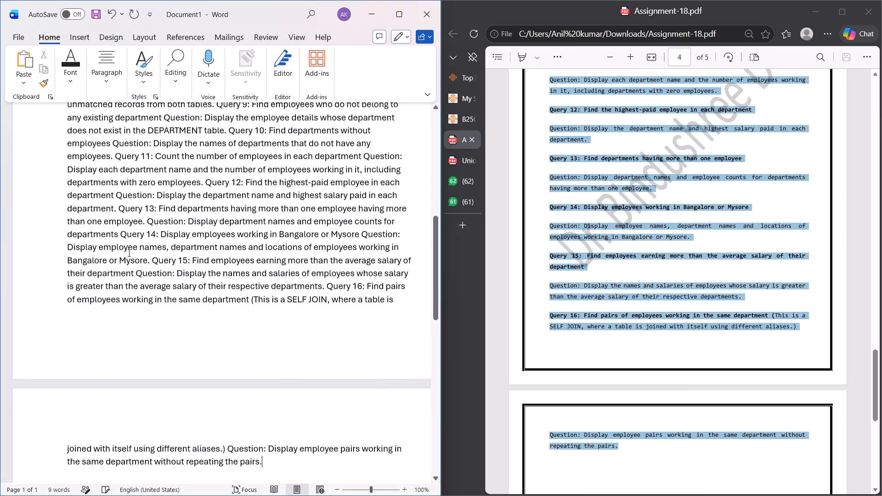
# Separate Query 1 from Query 2 in the pasted text, leaving an empty line between them.
pyautogui.scroll(6, 128, 253)
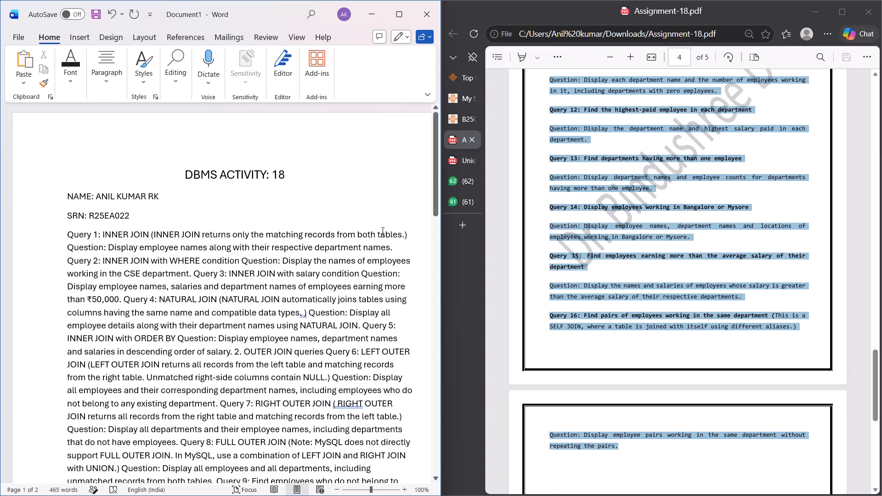
pyautogui.click(398, 249)
pyautogui.press('Return')
pyautogui.press('Return')
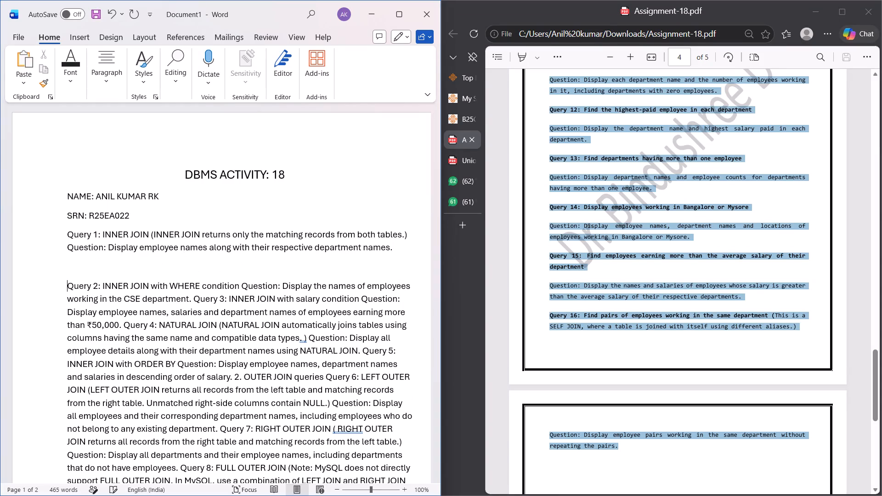
pyautogui.press('Up')
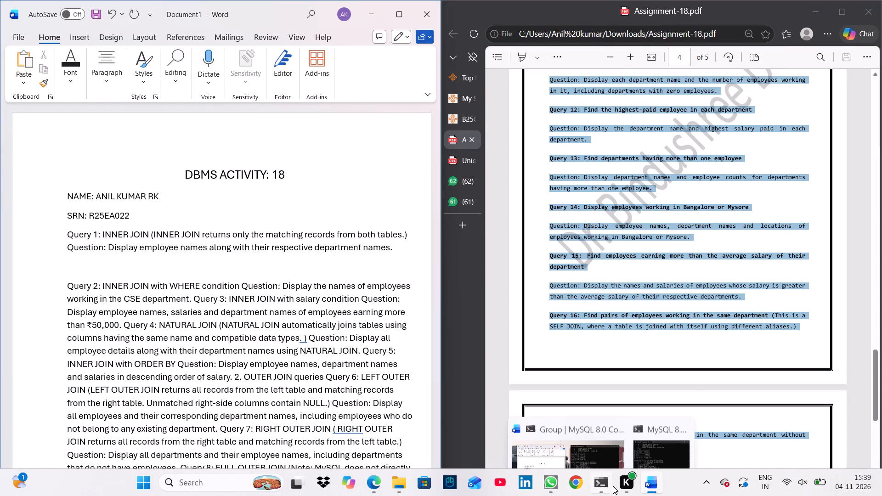
# Check the MySQL command line session and review screenshots 153700, 153651 and 153500 of 2026-11-04 in the Pictures Screenshots folder.
pyautogui.click(603, 486)
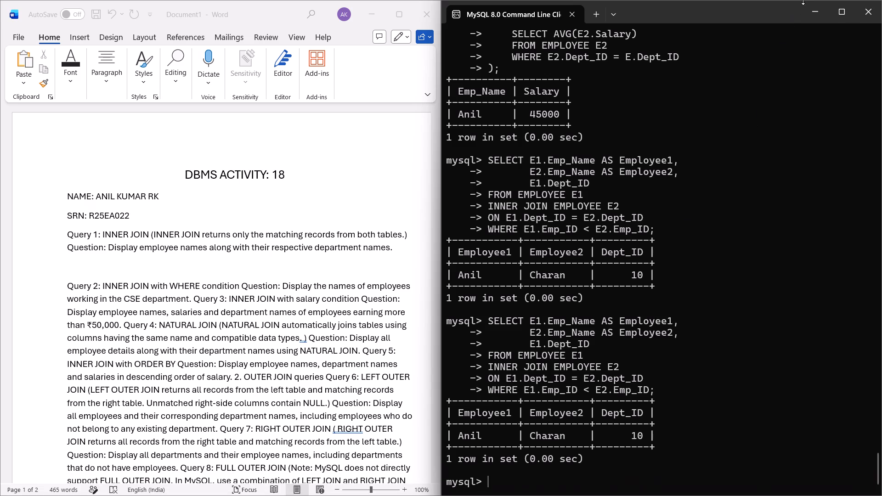
pyautogui.click(815, 8)
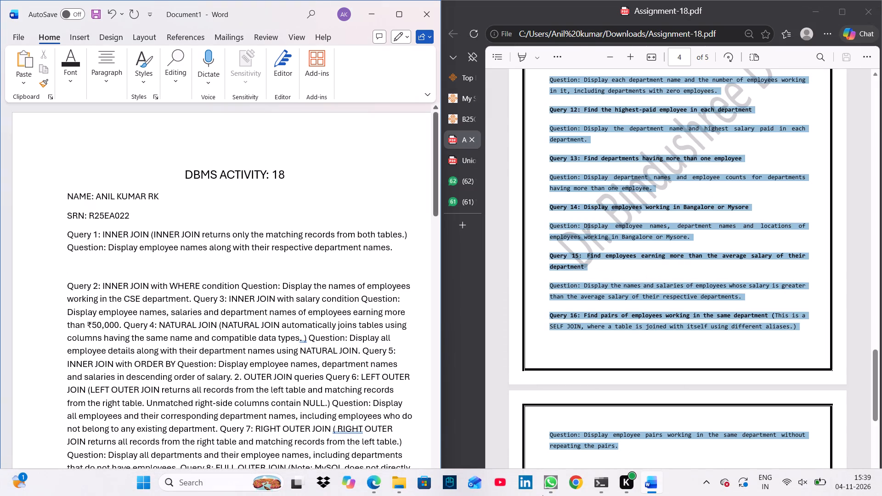
pyautogui.click(396, 483)
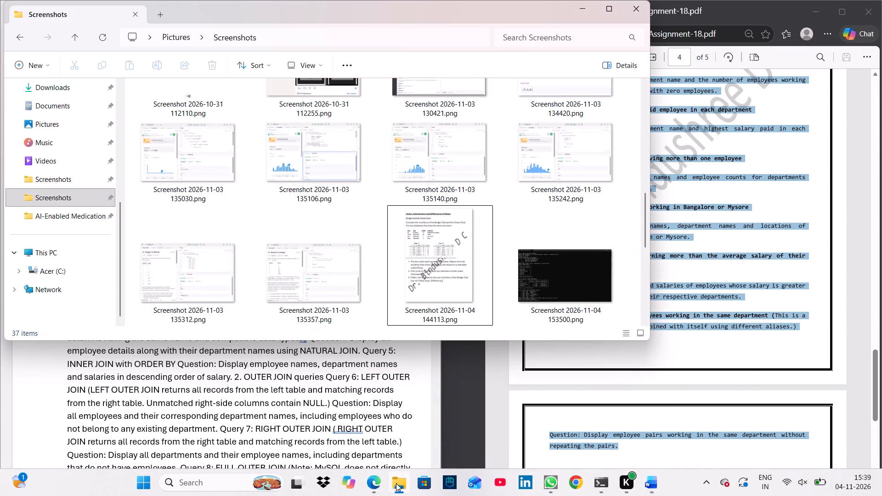
pyautogui.scroll(-5, 534, 265)
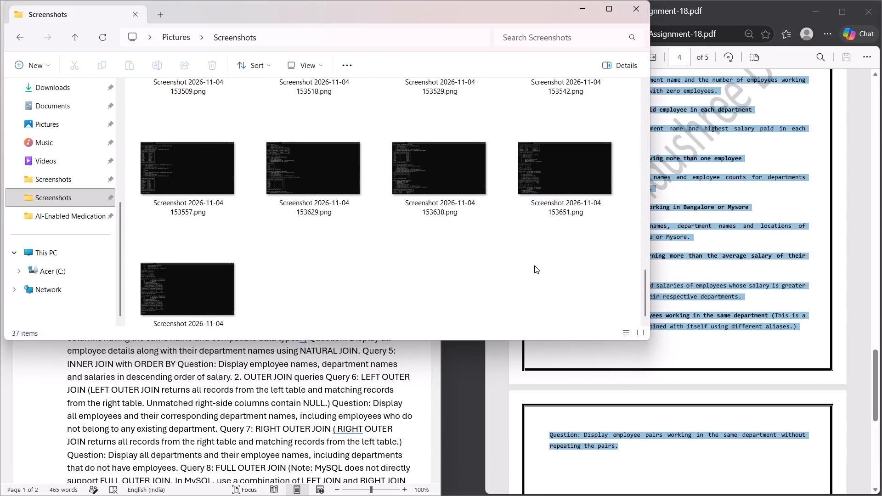
pyautogui.scroll(-1, 534, 265)
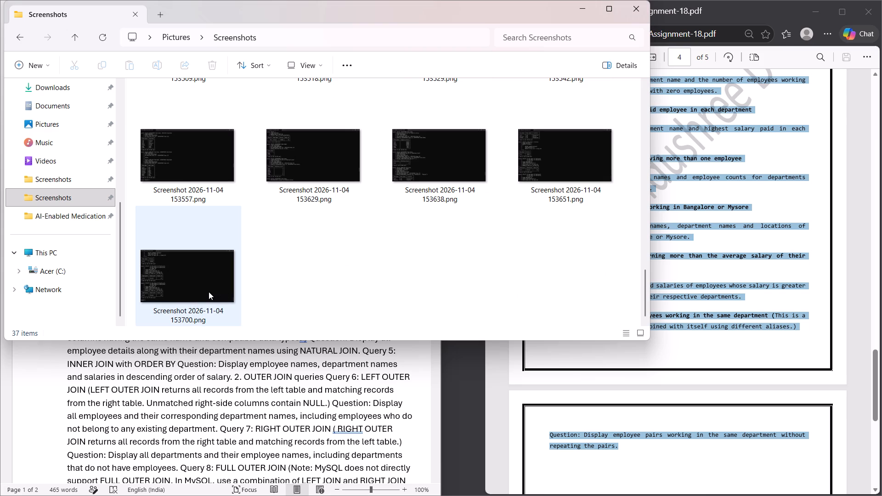
pyautogui.click(209, 292)
pyautogui.doubleClick(209, 292)
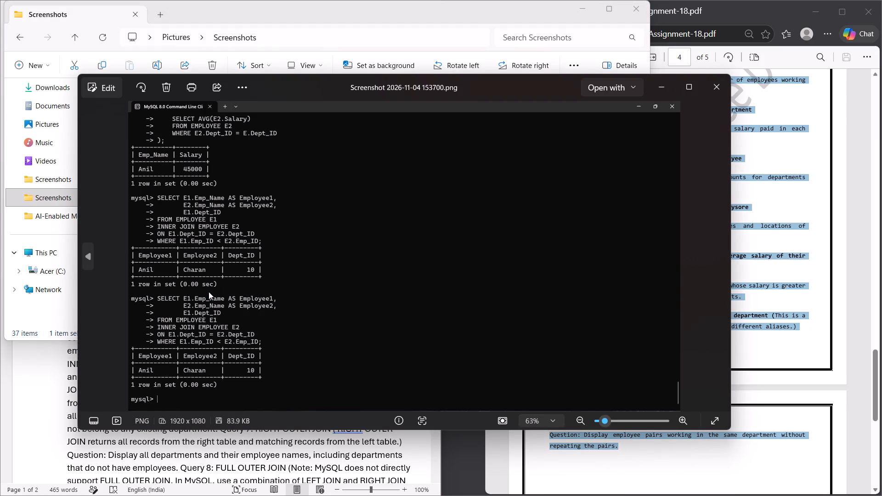
pyautogui.click(718, 82)
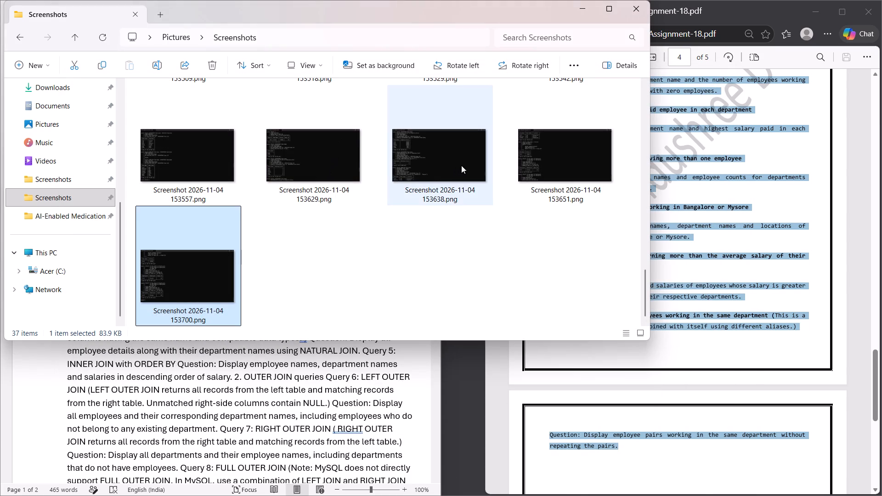
pyautogui.doubleClick(550, 169)
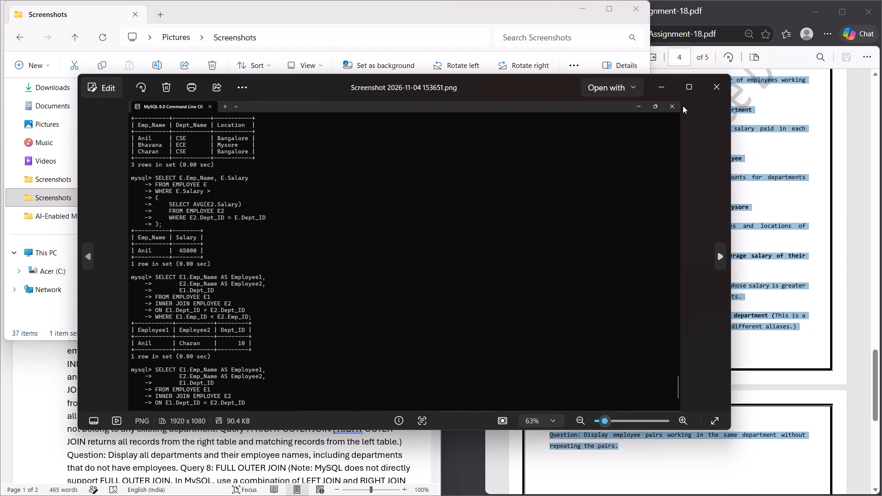
pyautogui.click(719, 85)
pyautogui.scroll(2, 511, 156)
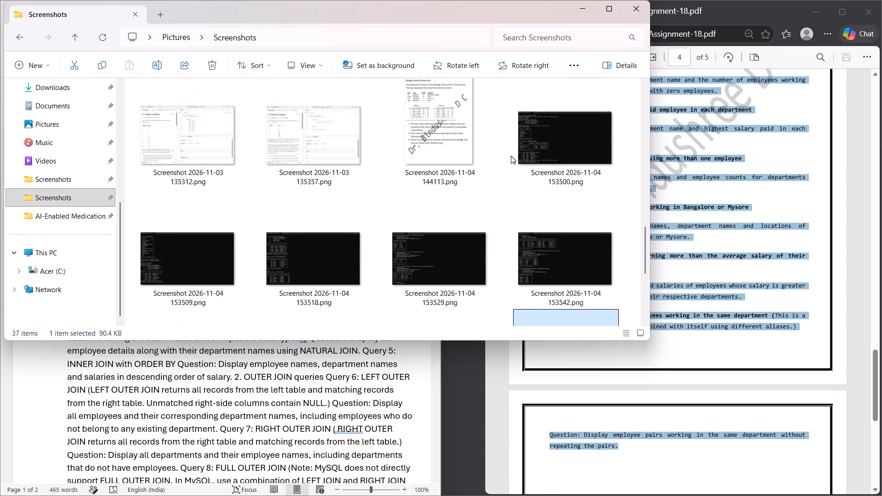
pyautogui.doubleClick(544, 150)
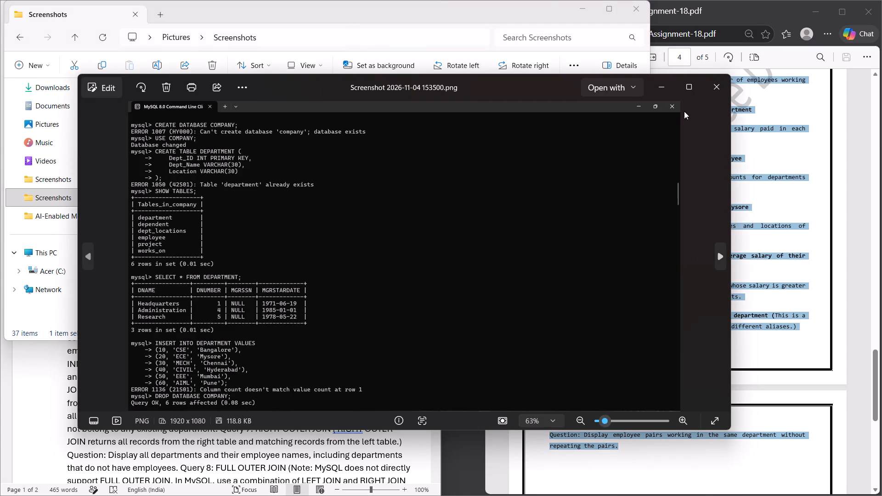
pyautogui.click(714, 93)
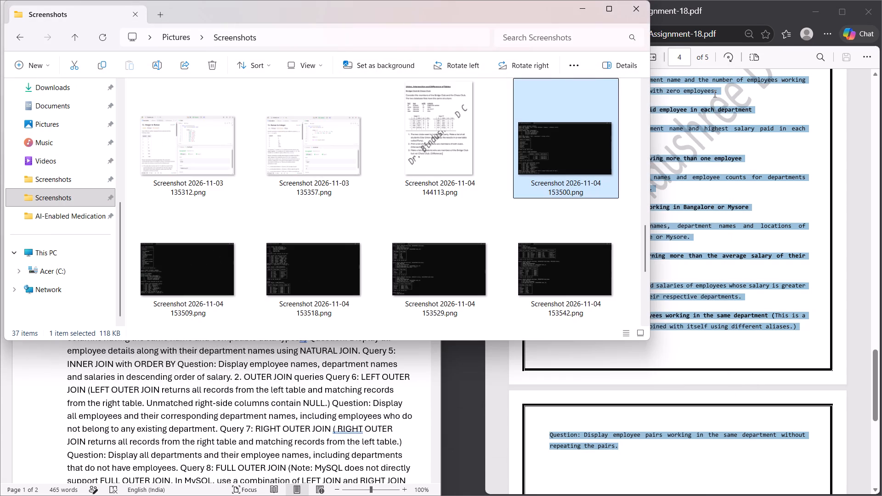
pyautogui.doubleClick(544, 174)
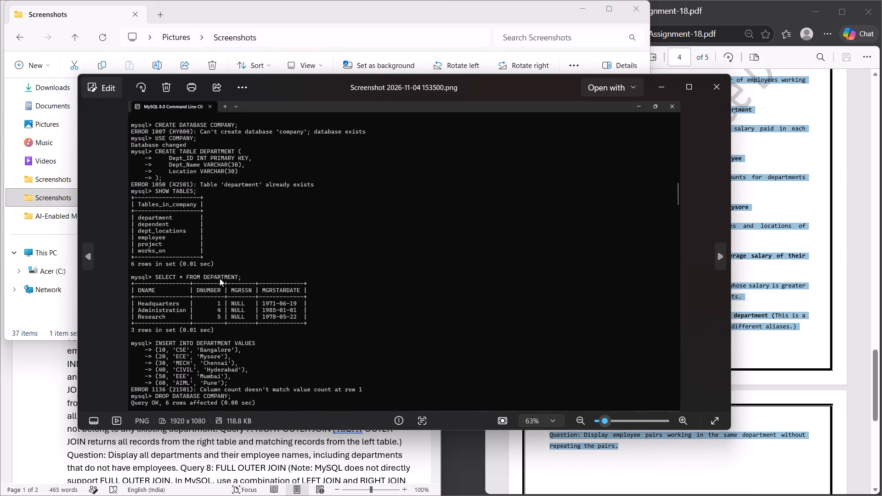
pyautogui.click(715, 82)
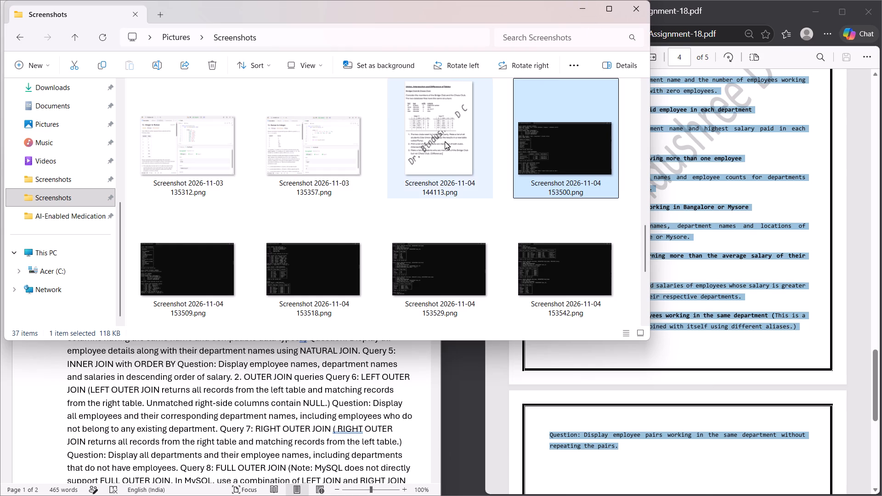
# Insert Screenshot 2026-11-04 153500.png on the empty line below Query 1, with the Screenshots folder and the document arranged side by side.
pyautogui.scroll(-4, 445, 141)
pyautogui.scroll(2, 445, 141)
pyautogui.scroll(-1, 445, 141)
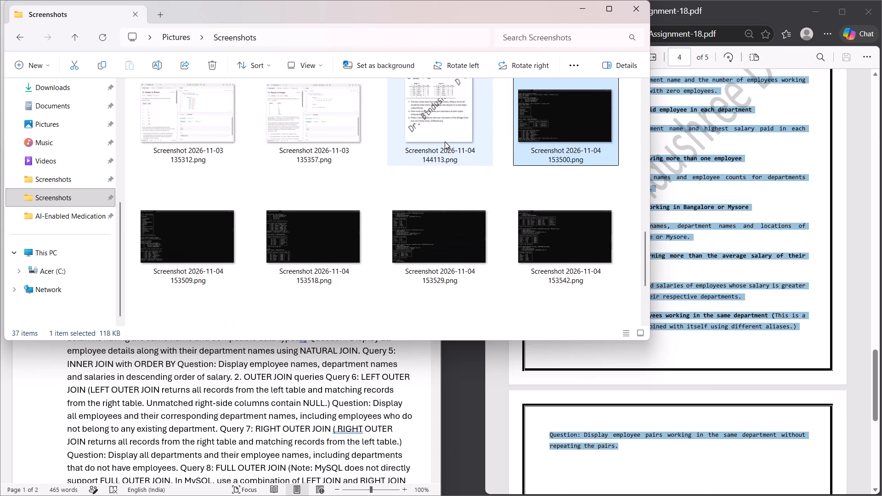
pyautogui.scroll(-1, 445, 141)
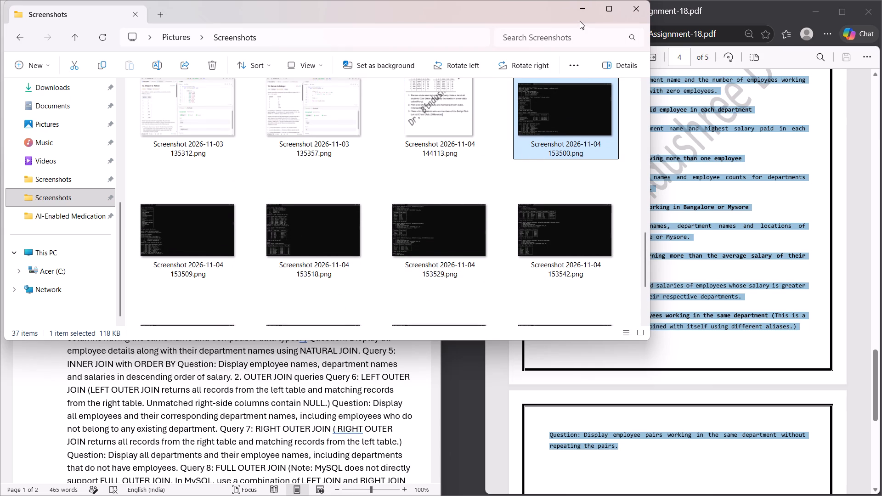
pyautogui.rightClick(538, 131)
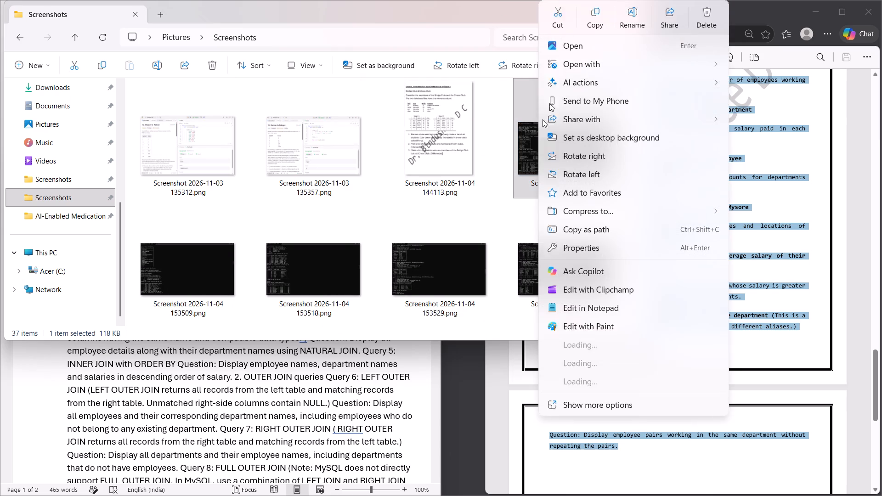
pyautogui.click(590, 18)
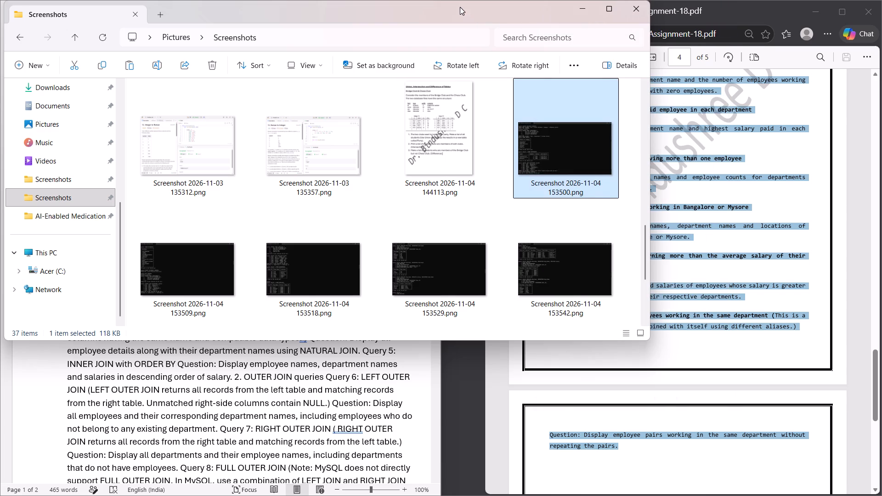
pyautogui.moveTo(460, 7); pyautogui.dragTo(576, 41)
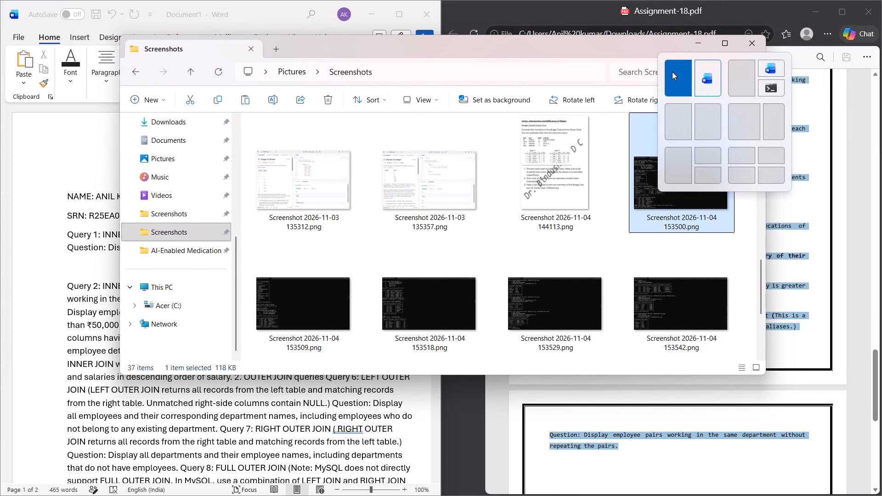
pyautogui.click(672, 72)
pyautogui.click(558, 260)
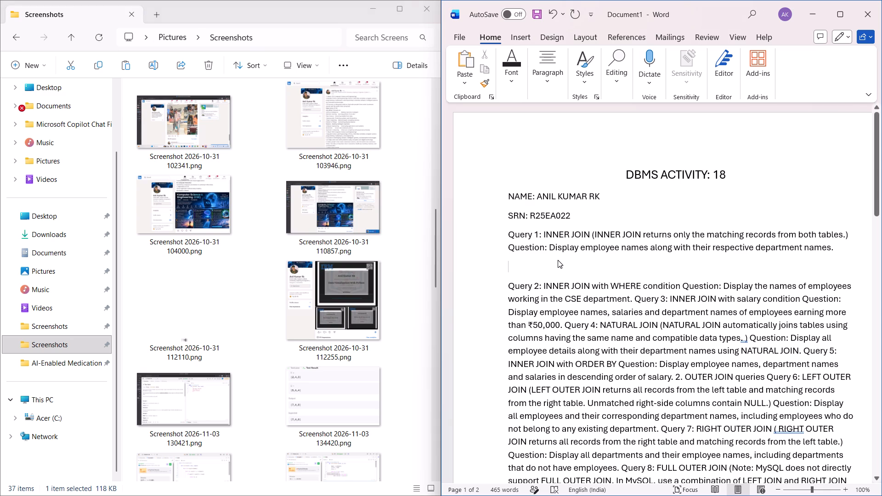
pyautogui.hotkey('ctrl', 'v')
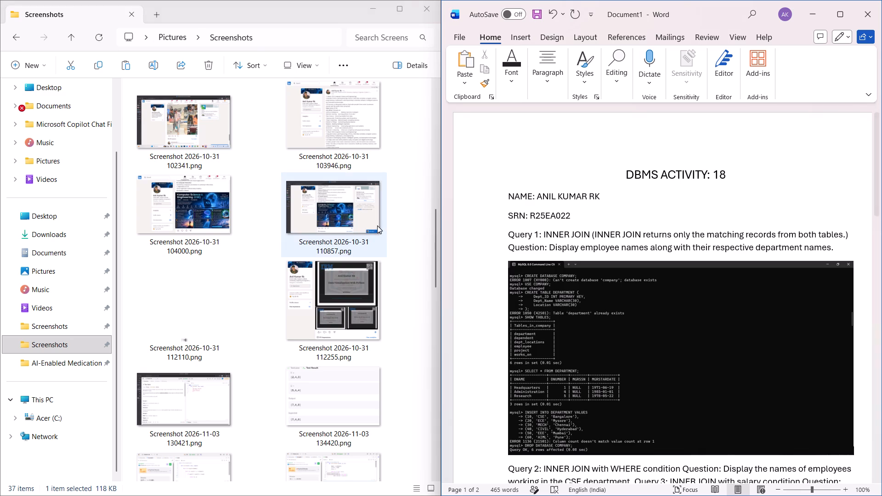
# Review the MySQL screenshots 153500, 153509, 153518 and 153529 of 2026-11-04 to match their outputs with the queries.
pyautogui.scroll(-9, 323, 253)
pyautogui.scroll(2, 323, 253)
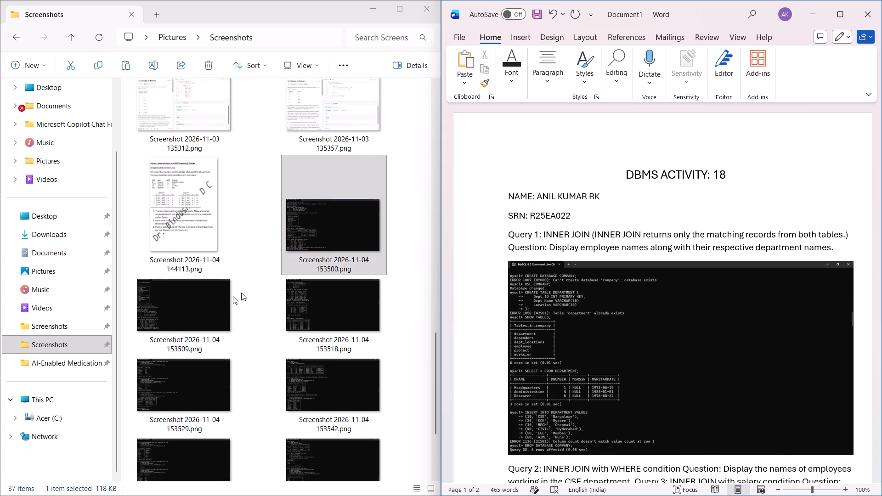
pyautogui.doubleClick(181, 304)
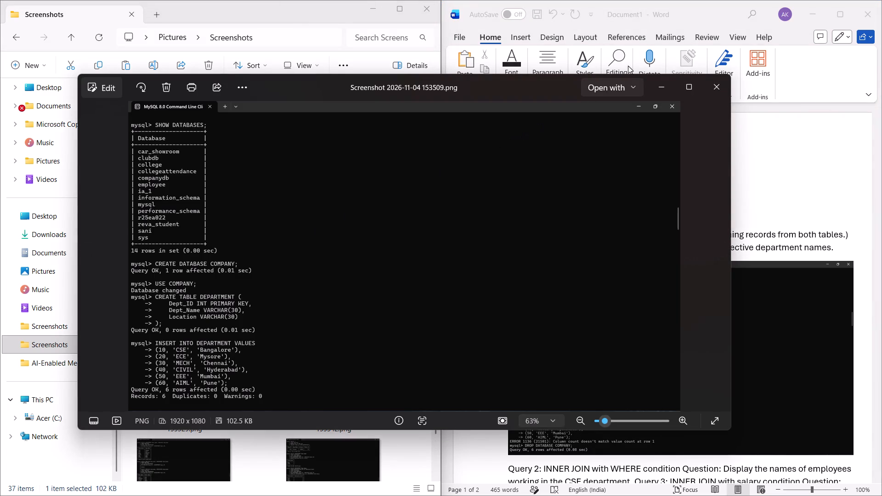
pyautogui.press('Right')
pyautogui.press('Left')
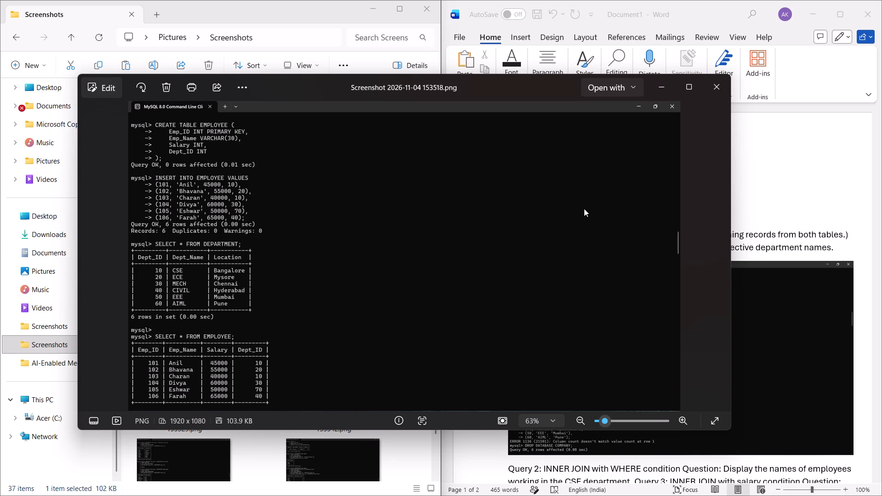
pyautogui.press('Left')
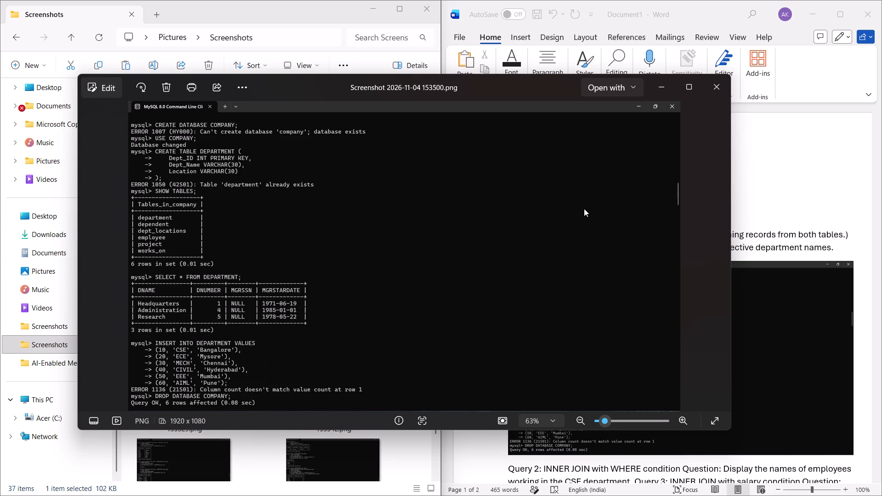
pyautogui.press('Left')
pyautogui.press('Right')
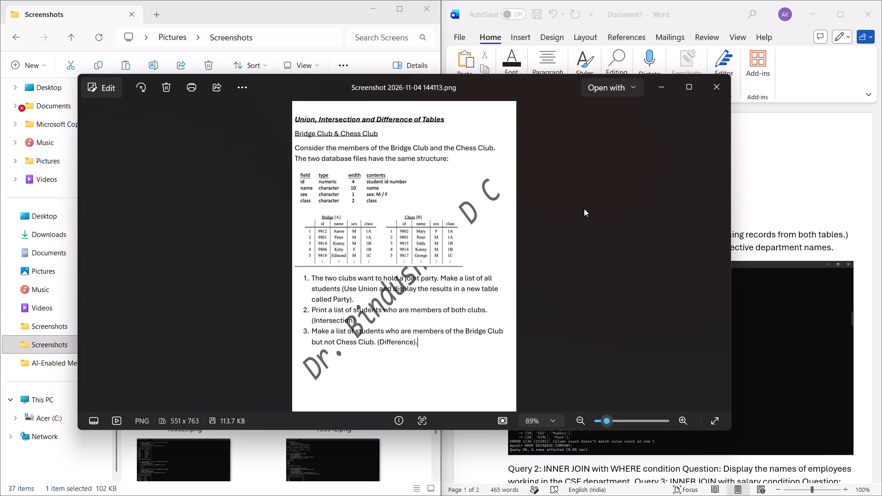
pyautogui.press('Right')
pyautogui.press('Right')
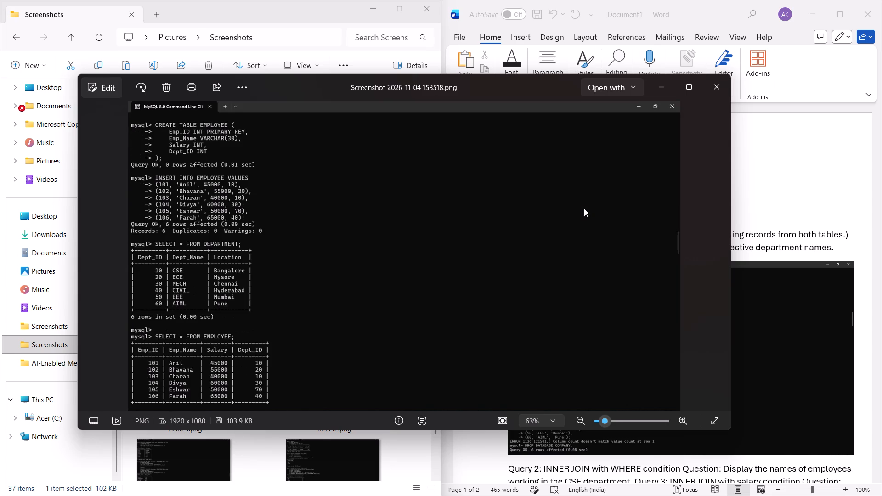
pyautogui.press('Right')
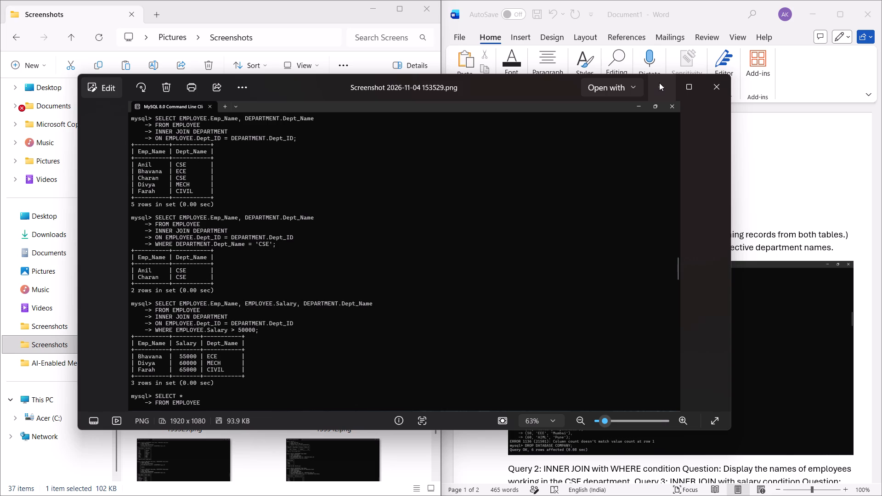
pyautogui.click(672, 103)
pyautogui.click(707, 96)
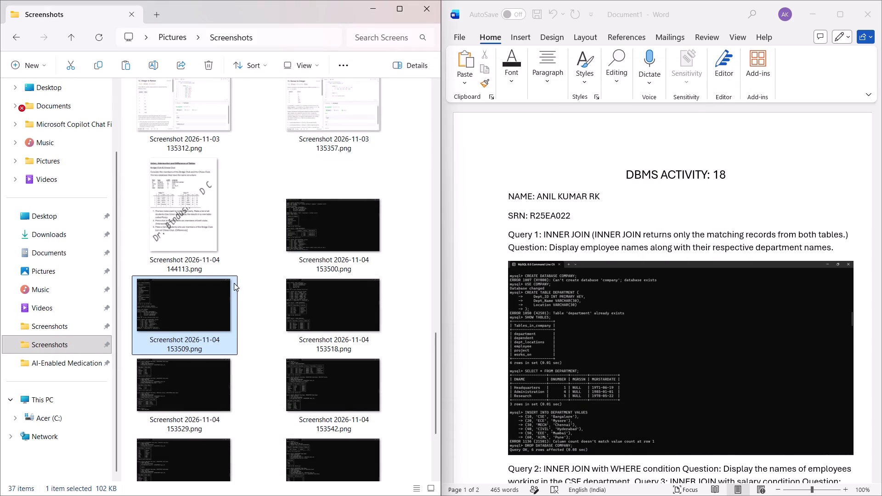
# Separate Query 3 from Query 2 in the Word document, leaving an empty line between them.
pyautogui.scroll(-2, 588, 250)
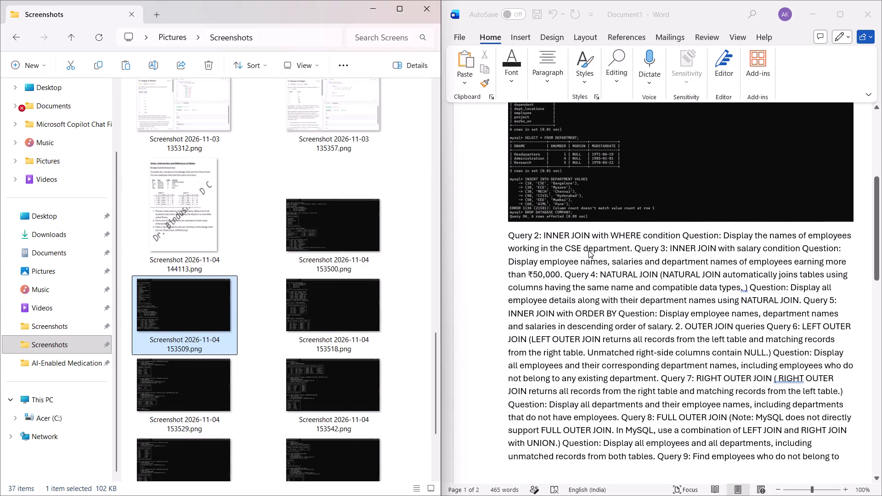
pyautogui.click(848, 250)
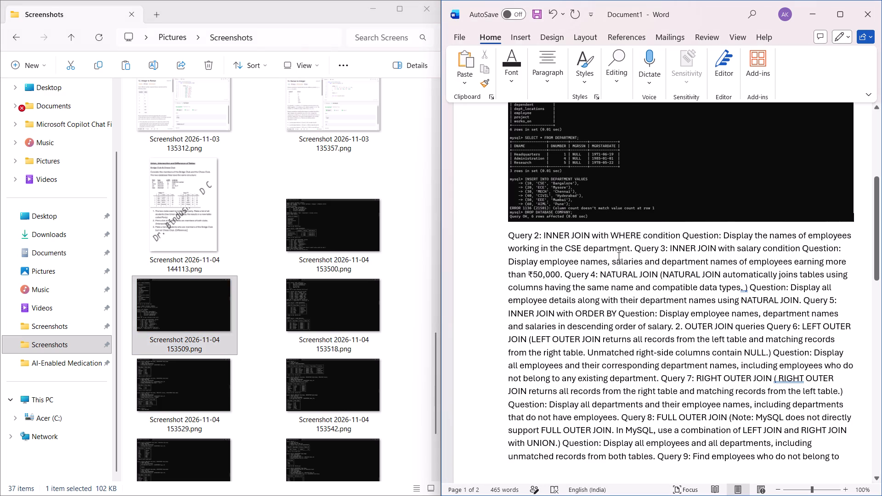
pyautogui.click(634, 251)
pyautogui.press('Return')
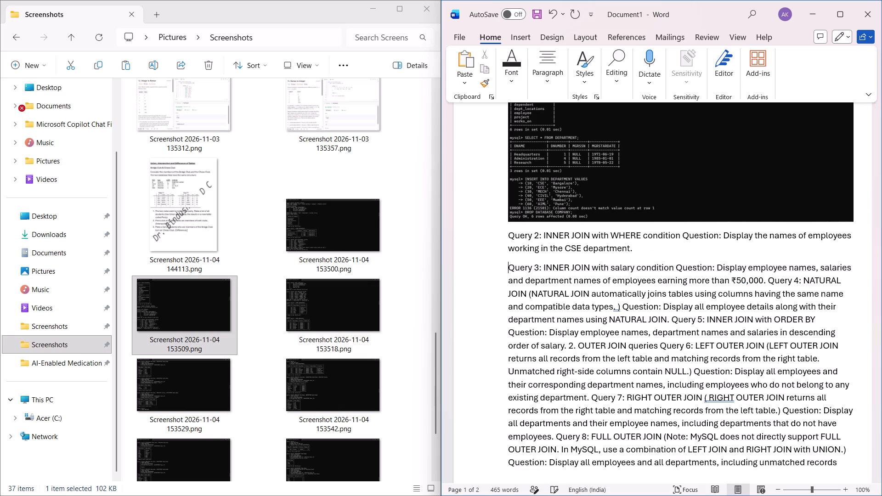
pyautogui.press('Return')
pyautogui.press('Up')
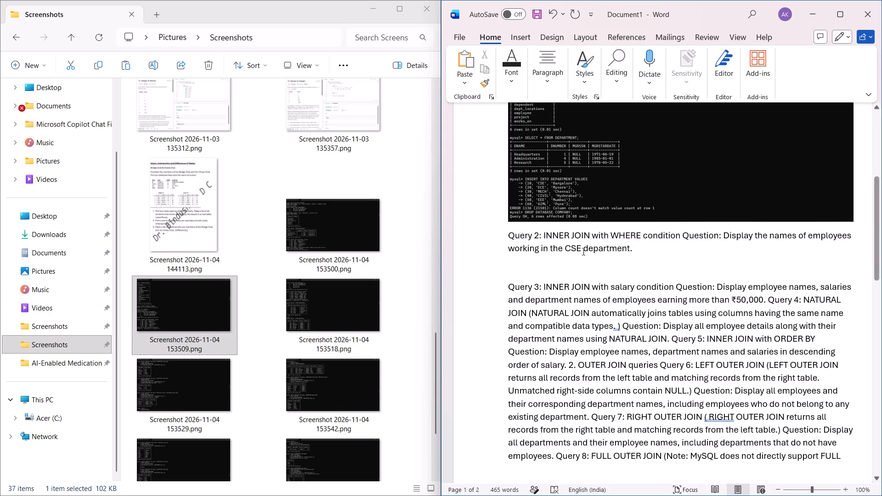
# Copy Screenshot 2026-11-04 153509.png and paste it on a new line between the first screenshot and Query 2.
pyautogui.click(206, 283)
pyautogui.click(208, 282)
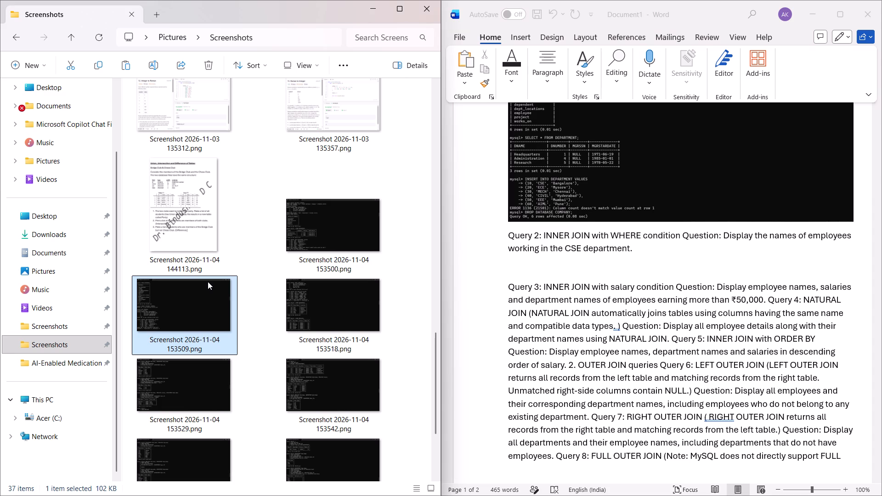
pyautogui.rightClick(204, 306)
pyautogui.click(257, 19)
pyautogui.scroll(1, 561, 205)
pyautogui.scroll(-1, 561, 205)
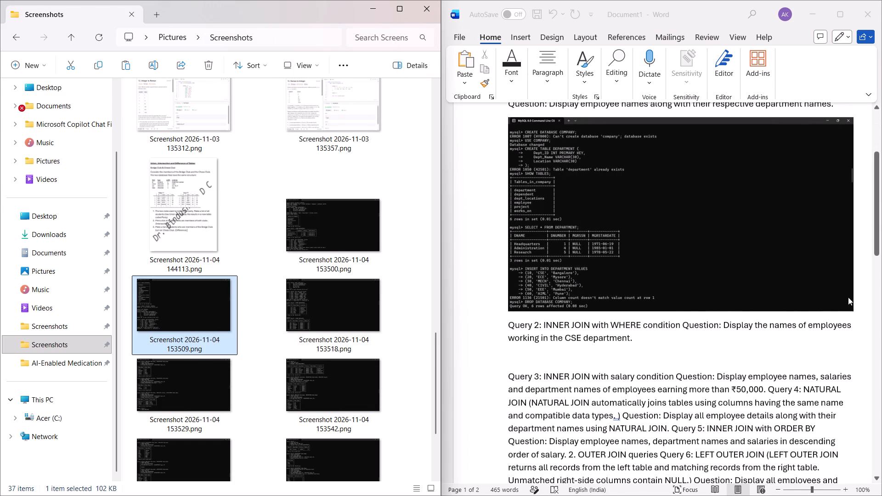
pyautogui.click(858, 310)
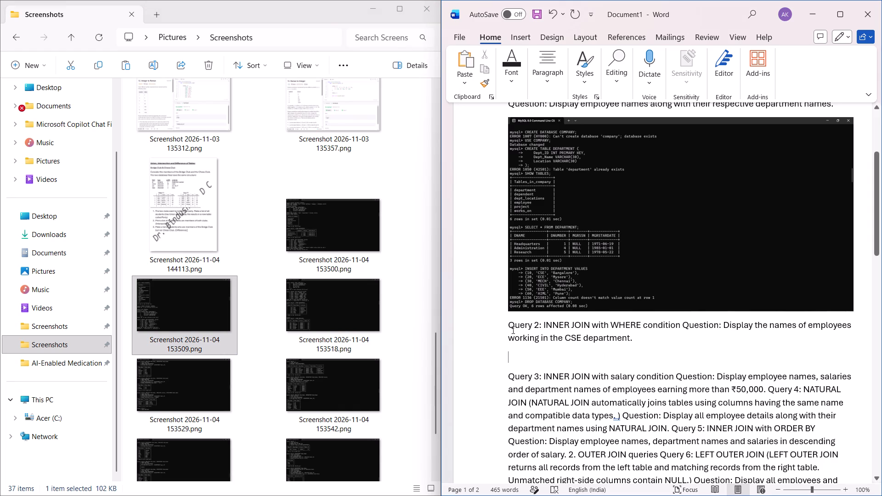
pyautogui.click(509, 323)
pyautogui.press('Up')
pyautogui.press('Down')
pyautogui.press('Return')
pyautogui.press('Up')
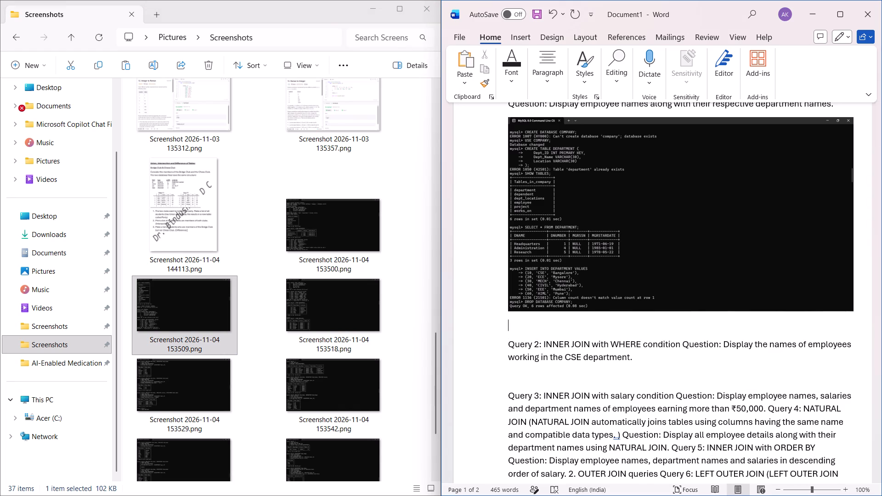
pyautogui.hotkey('ctrl', 'v')
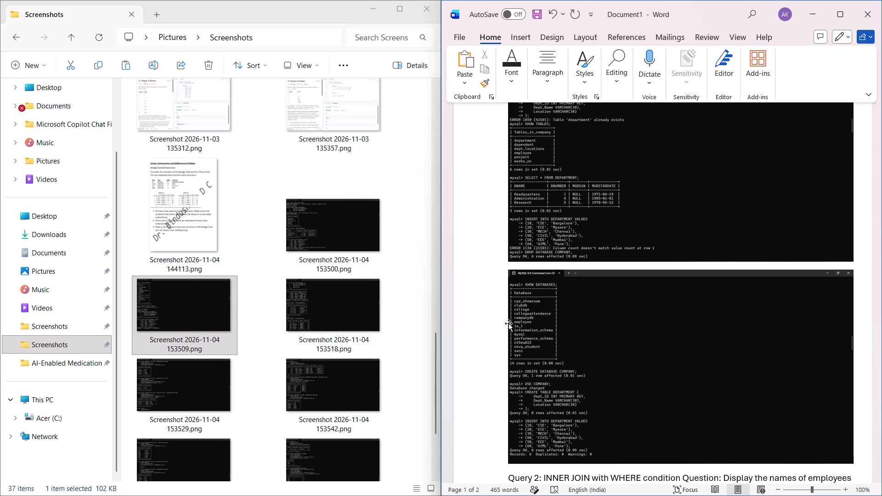
# Add another empty line after the Query 2 question, before Query 3.
pyautogui.scroll(-2, 628, 240)
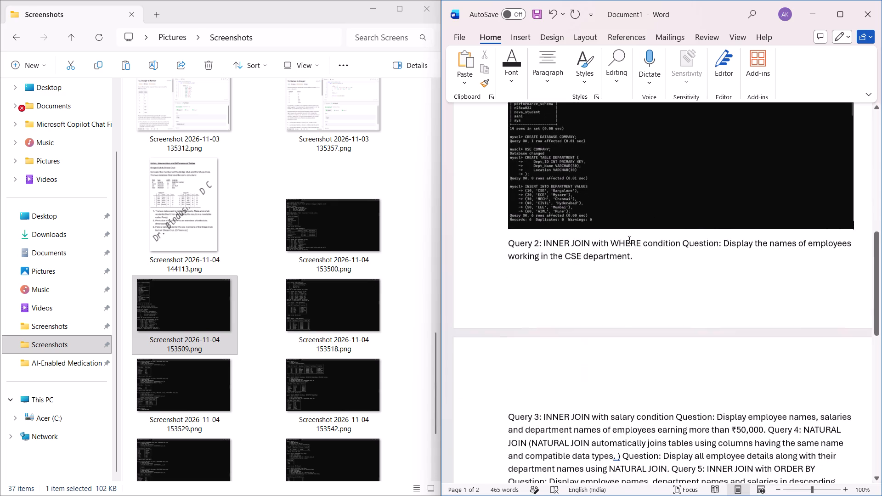
pyautogui.scroll(-1, 628, 240)
pyautogui.click(641, 249)
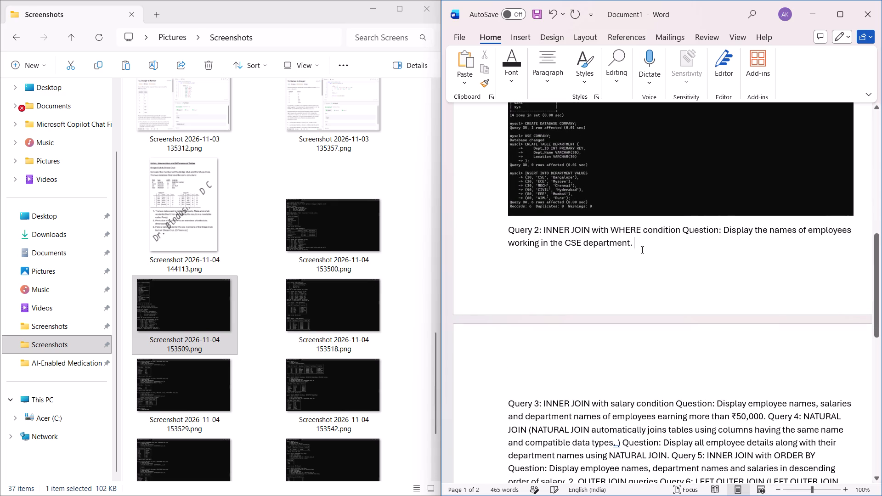
pyautogui.press('Return')
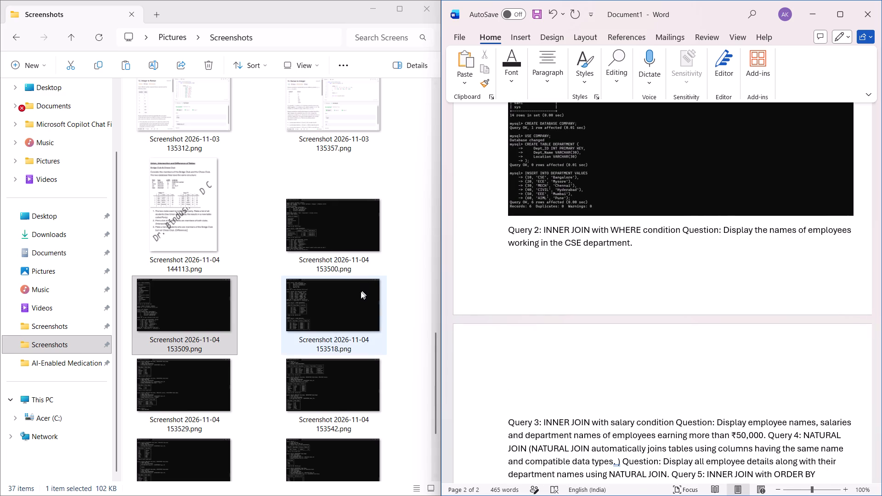
# Compare screenshots 153518, 153529 and 153509 of 2026-11-04 to find the output belonging to Query 2.
pyautogui.doubleClick(361, 291)
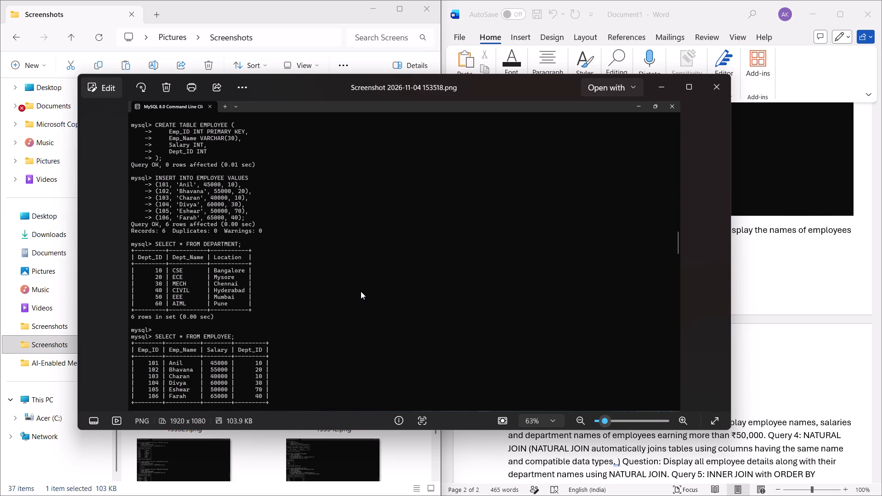
pyautogui.scroll(-1, 361, 291)
pyautogui.moveTo(361, 291); pyautogui.dragTo(415, 254)
pyautogui.press('Right')
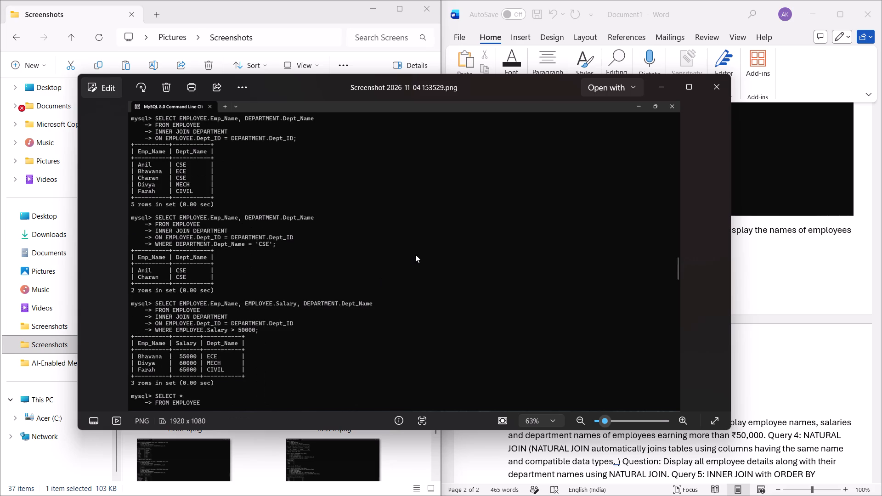
pyautogui.press('Left')
pyautogui.press('Left')
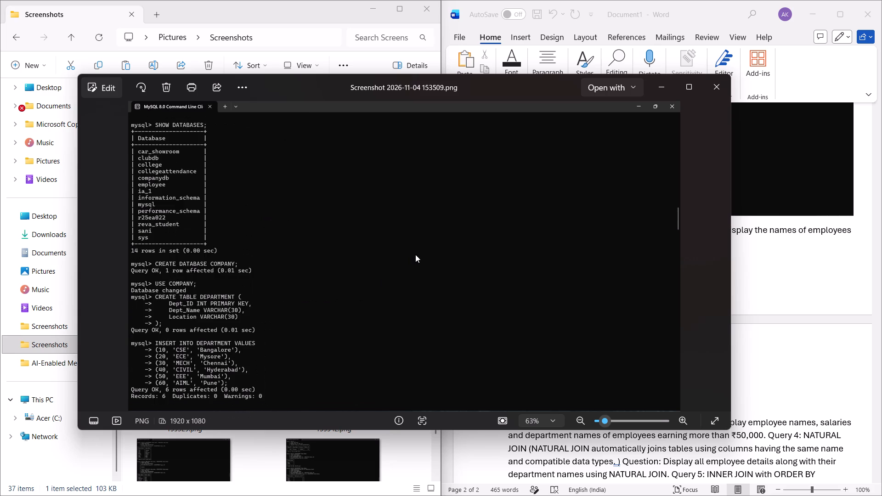
pyautogui.press('Left')
pyautogui.press('Left')
pyautogui.press('Right')
pyautogui.press('Right')
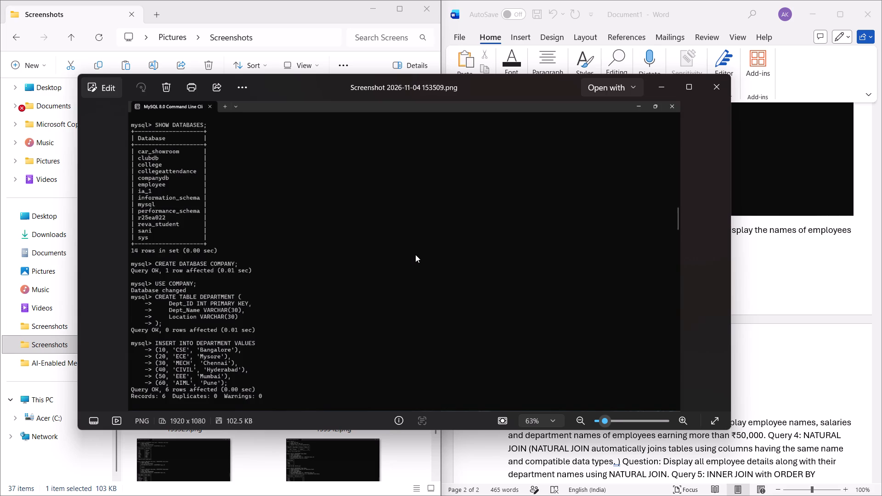
pyautogui.press('Right')
pyautogui.press('Right')
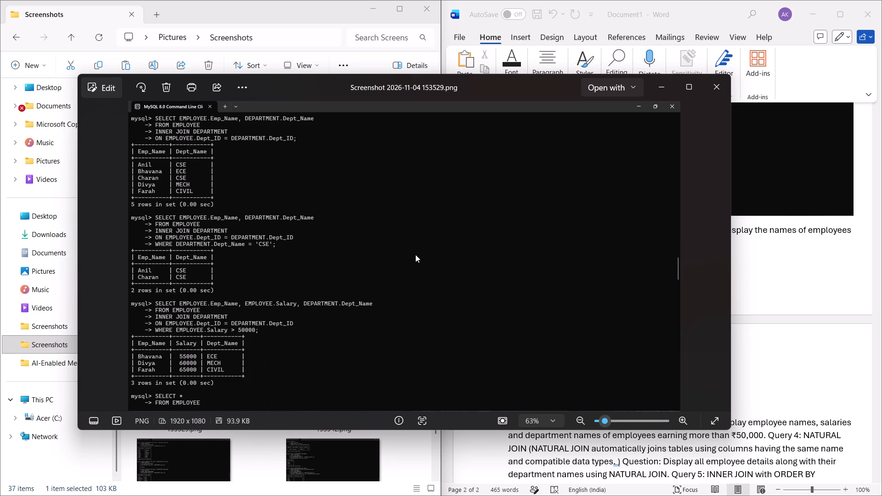
pyautogui.click(658, 85)
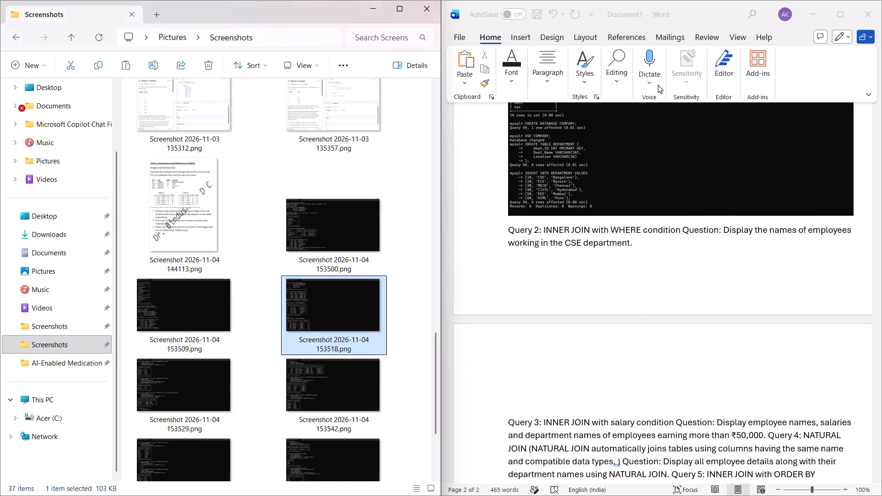
# Copy Screenshot 2026-11-04 153529.png and paste it on a new line after the Query 3 question, just before "4: NATURAL JOIN".
pyautogui.click(186, 385)
pyautogui.rightClick(186, 385)
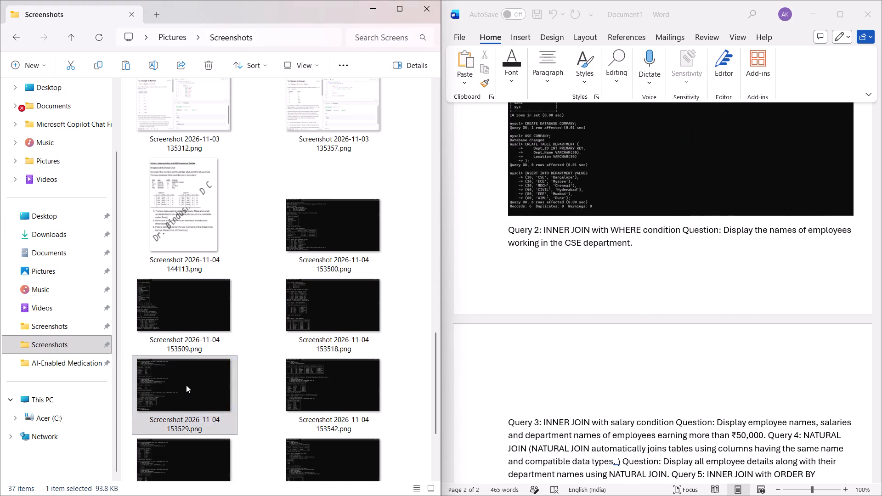
pyautogui.click(239, 29)
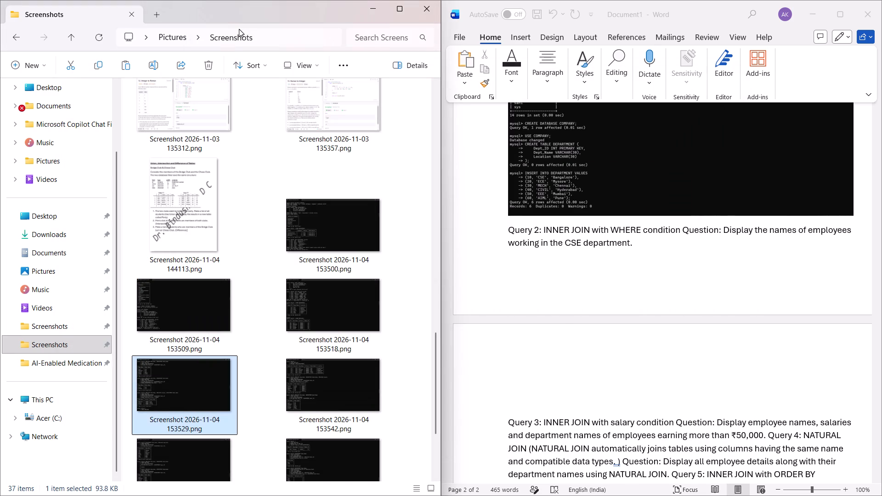
pyautogui.scroll(-1, 563, 373)
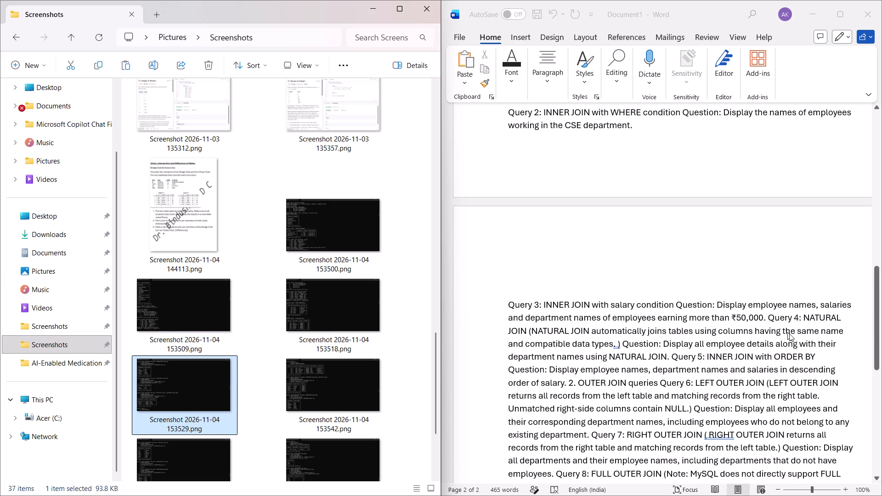
pyautogui.click(793, 314)
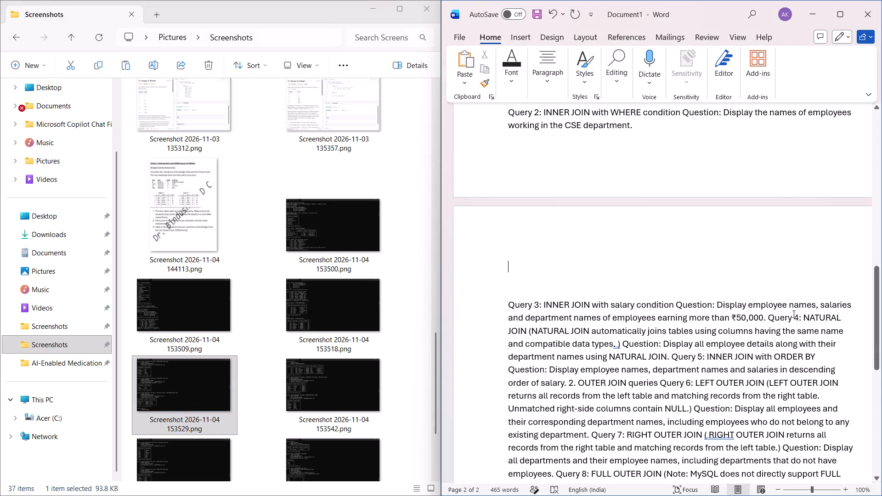
pyautogui.click(794, 318)
pyautogui.press('Return')
pyautogui.press('Return')
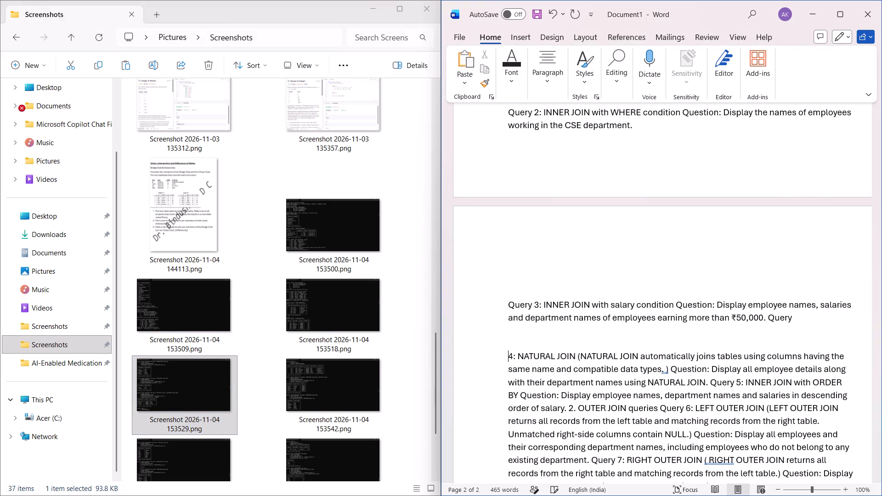
pyautogui.press('Up')
pyautogui.hotkey('ctrl', 'v')
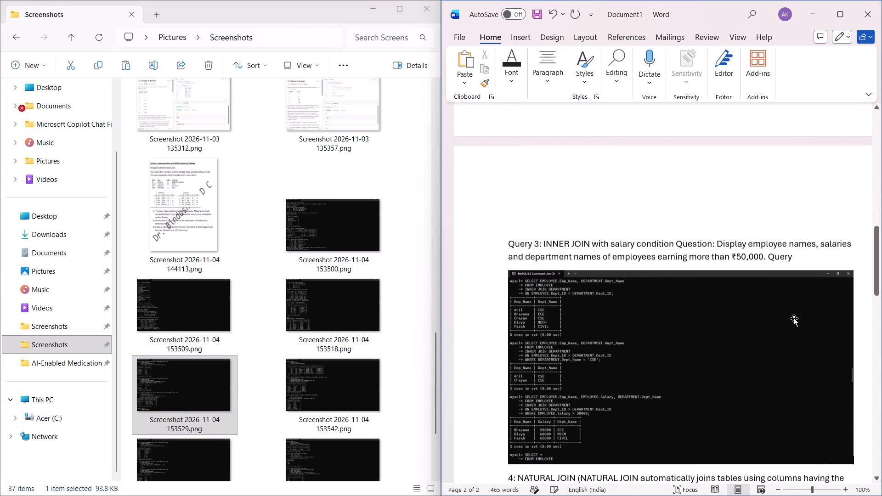
# Separate Query 7 from the Query 6 question, leaving an empty line between them.
pyautogui.scroll(-1, 794, 318)
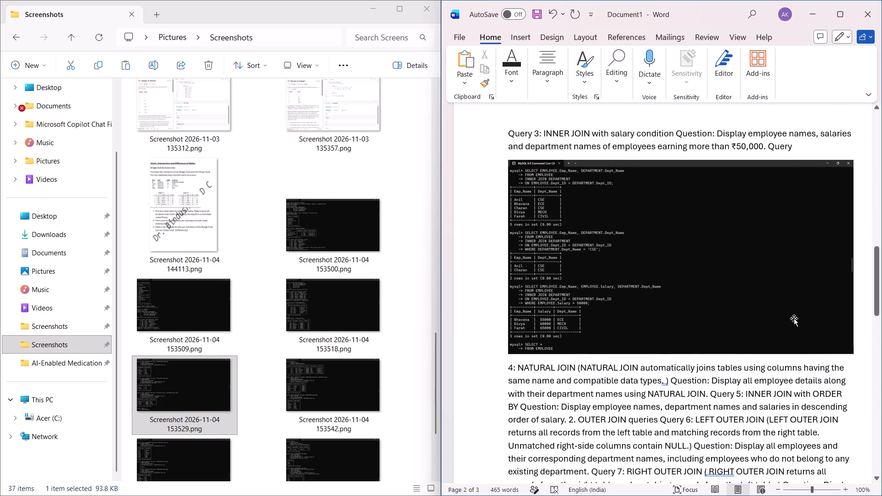
pyautogui.scroll(-1, 544, 400)
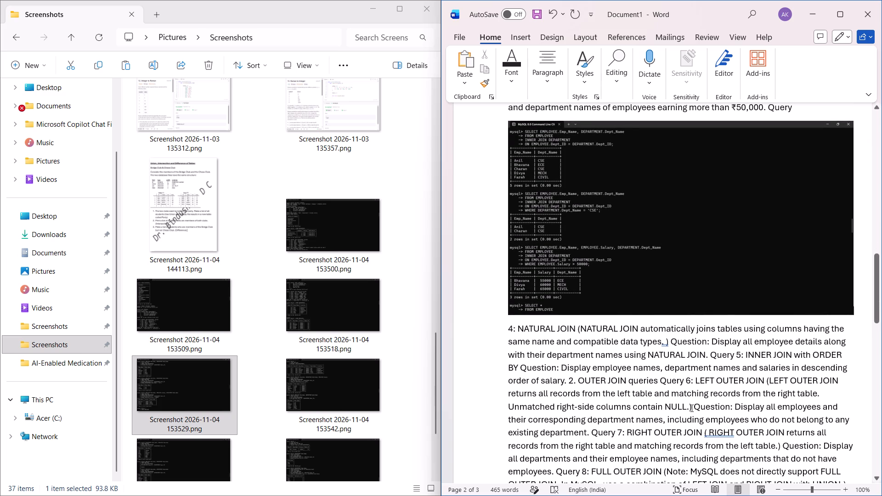
pyautogui.click(592, 434)
pyautogui.press('Return')
pyautogui.press('Return')
pyautogui.press('Up')
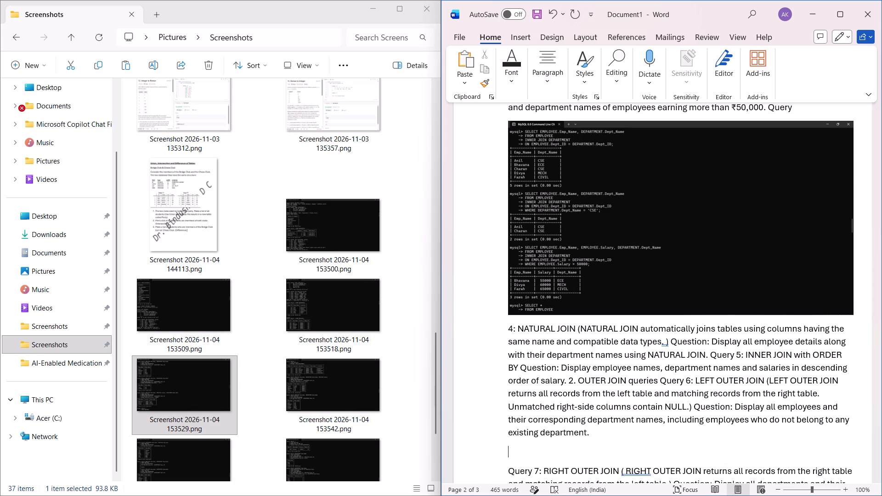
# View Screenshot 2026-11-04 153542.png, copy it, and paste it on the empty line before Query 7.
pyautogui.scroll(-2, 332, 308)
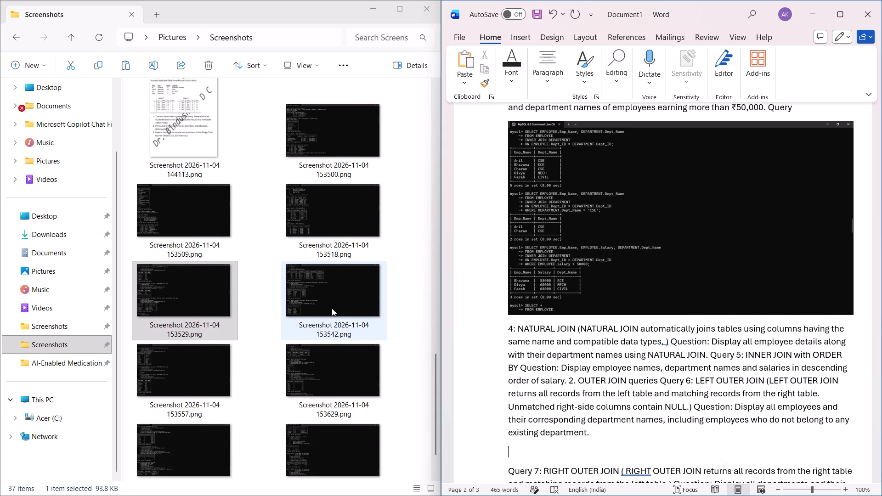
pyautogui.scroll(-1, 332, 308)
pyautogui.doubleClick(345, 185)
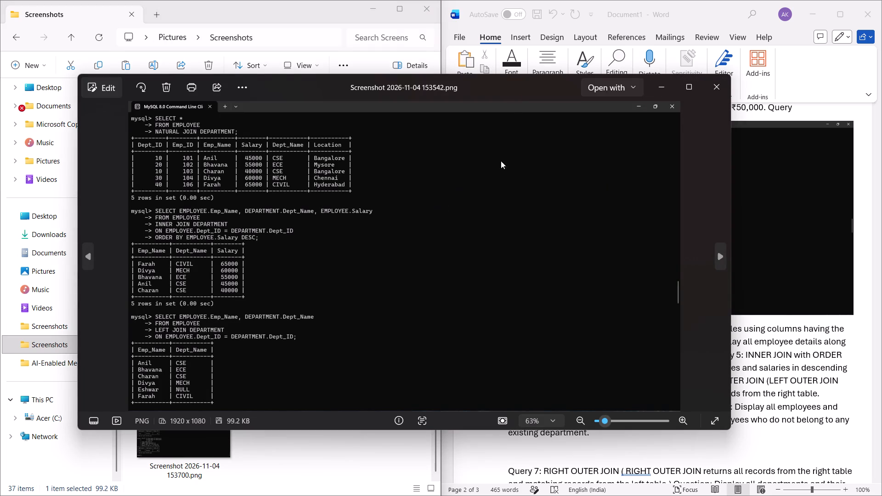
pyautogui.click(704, 91)
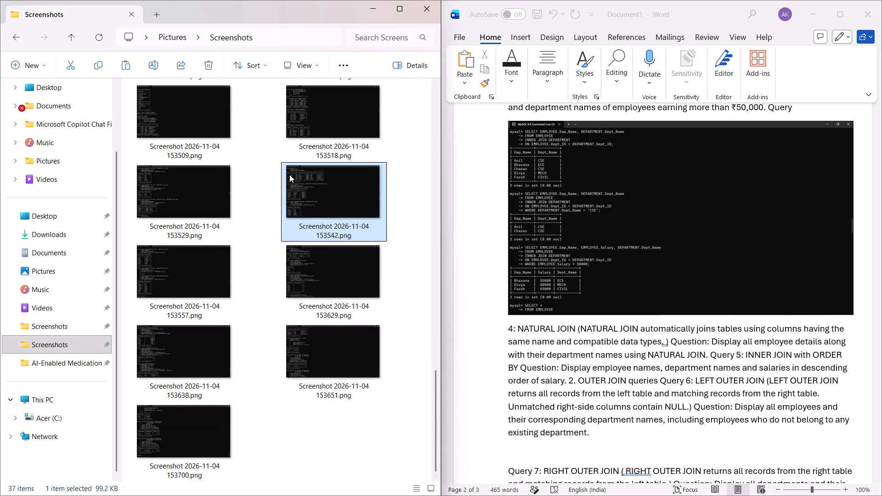
pyautogui.rightClick(309, 190)
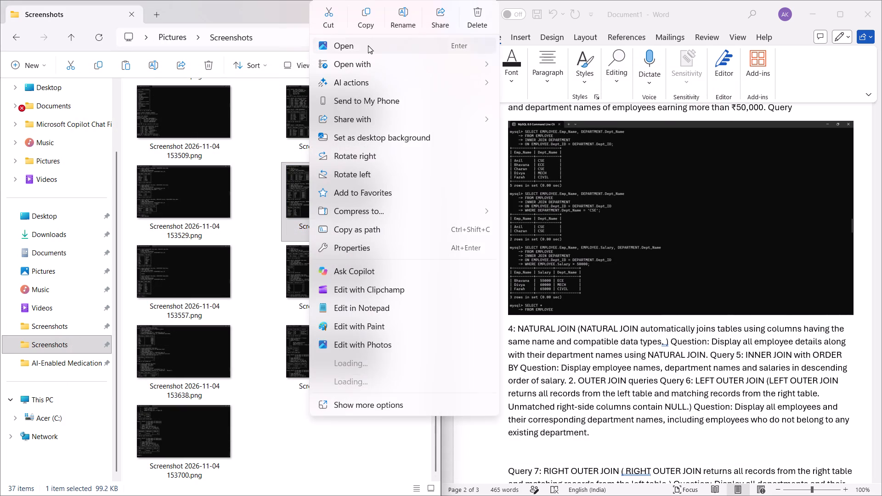
pyautogui.click(367, 24)
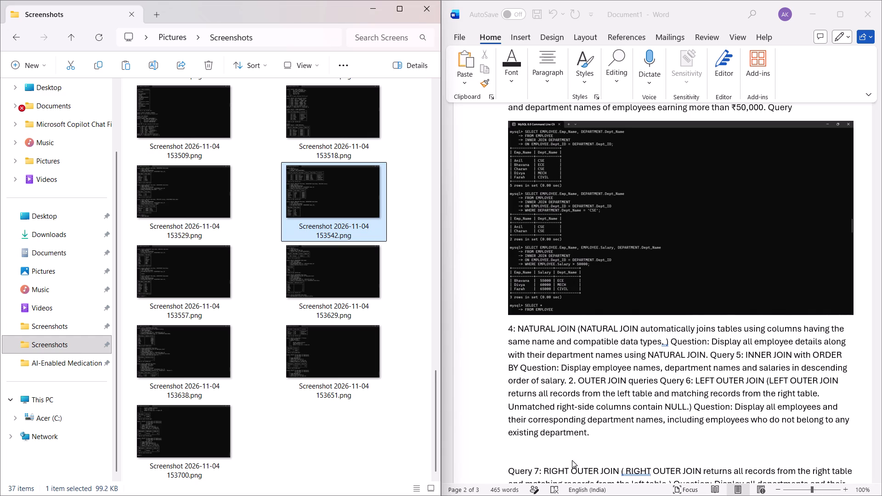
pyautogui.click(550, 455)
pyautogui.hotkey('ctrl', 'v')
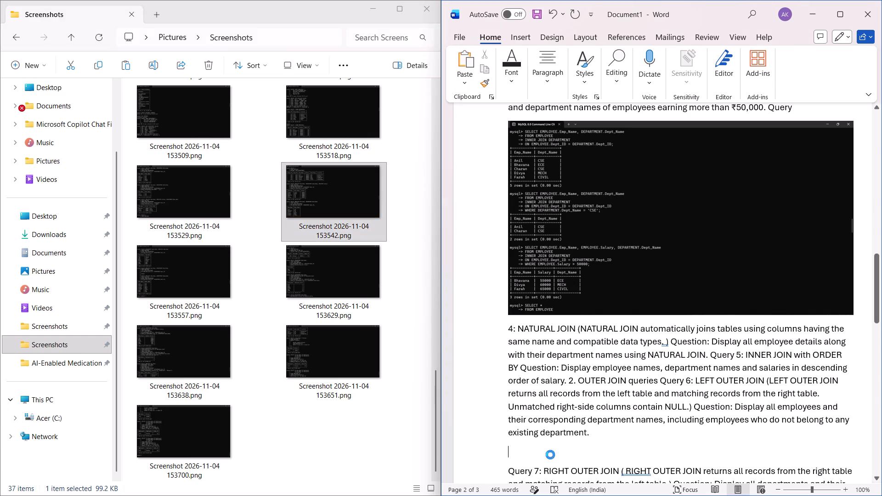
# Review the document from the Query 7 text back to the title, checking how the pasted screenshots match the questions.
pyautogui.scroll(-1, 550, 455)
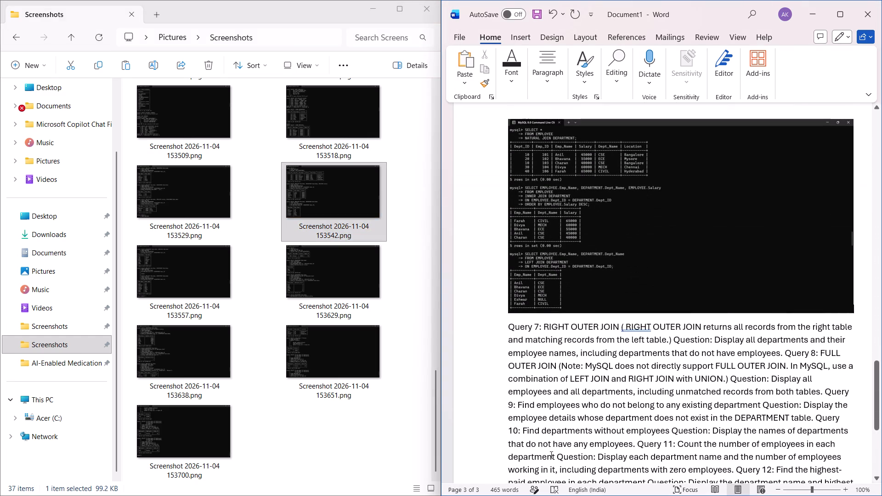
pyautogui.scroll(2, 679, 358)
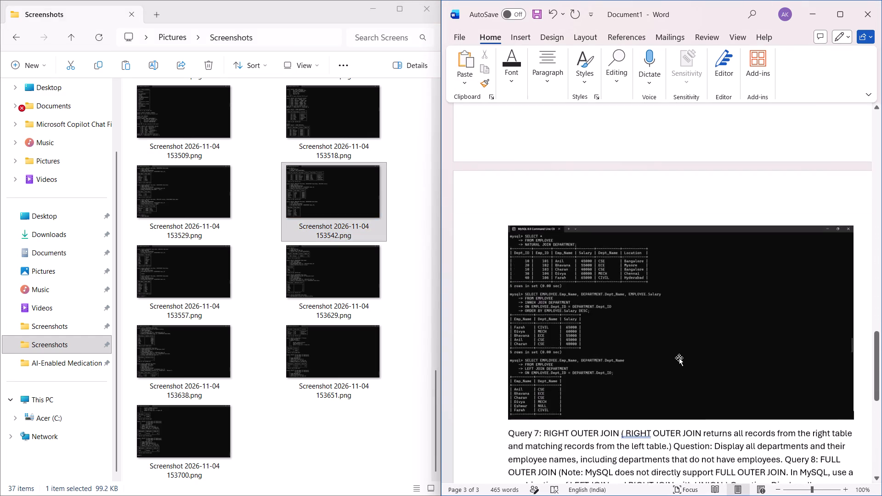
pyautogui.scroll(3, 679, 358)
pyautogui.scroll(-1, 679, 358)
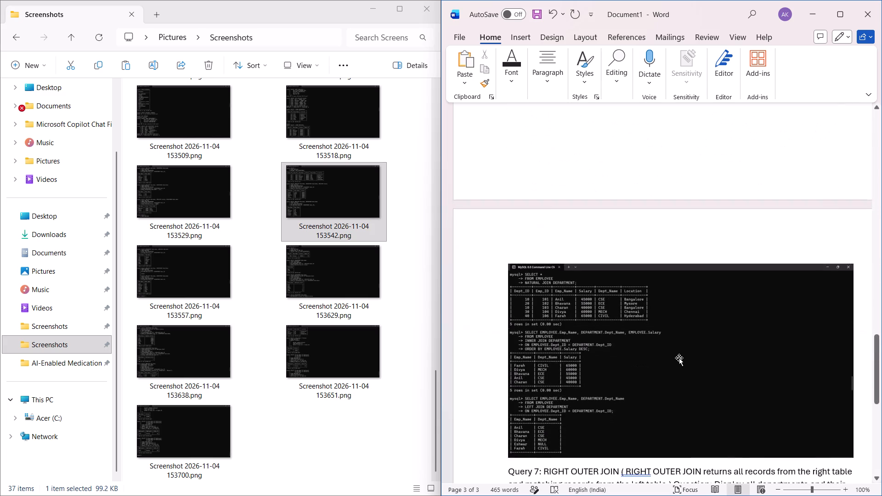
pyautogui.scroll(2, 679, 358)
pyautogui.scroll(1, 614, 356)
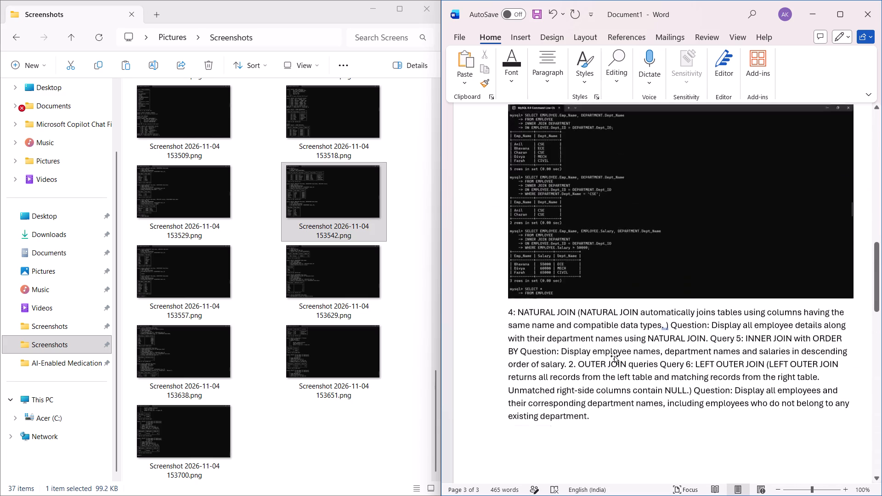
pyautogui.scroll(9, 614, 356)
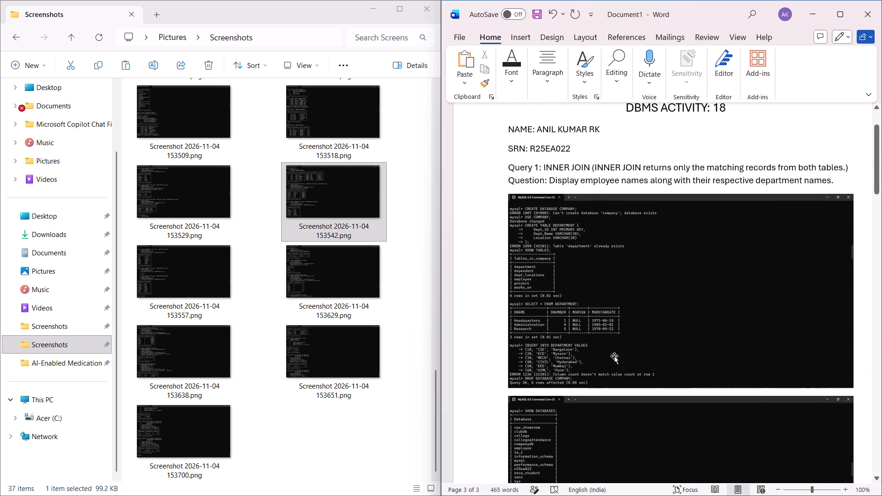
pyautogui.scroll(-3, 614, 356)
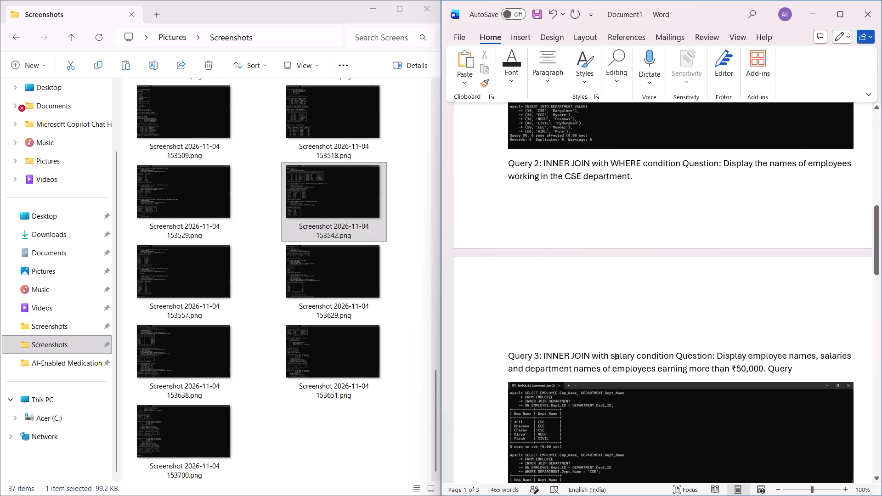
pyautogui.scroll(-2, 663, 177)
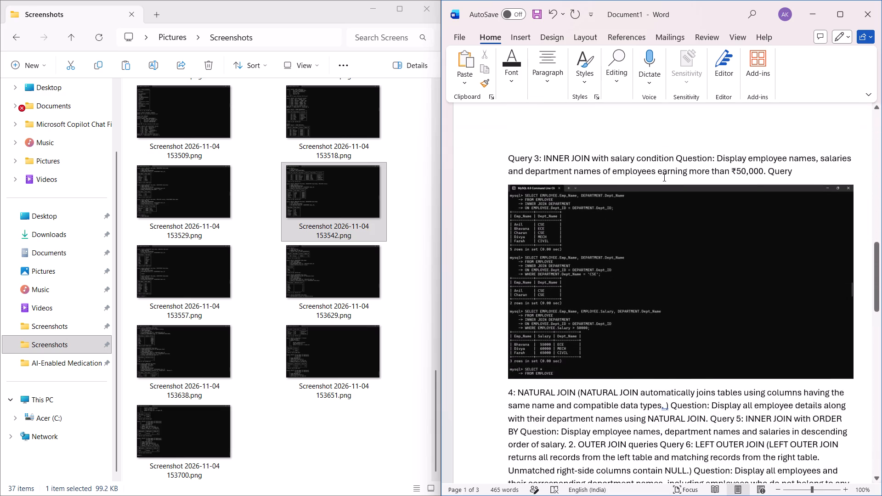
pyautogui.scroll(-2, 663, 177)
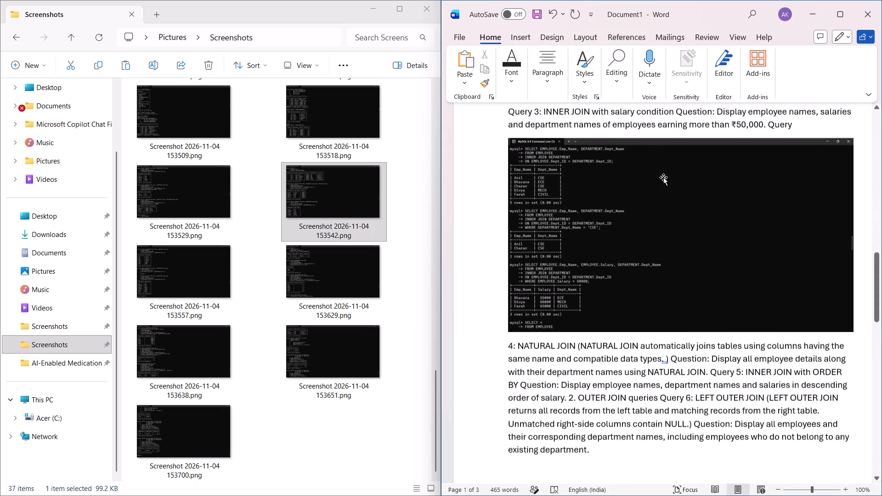
pyautogui.scroll(-2, 663, 177)
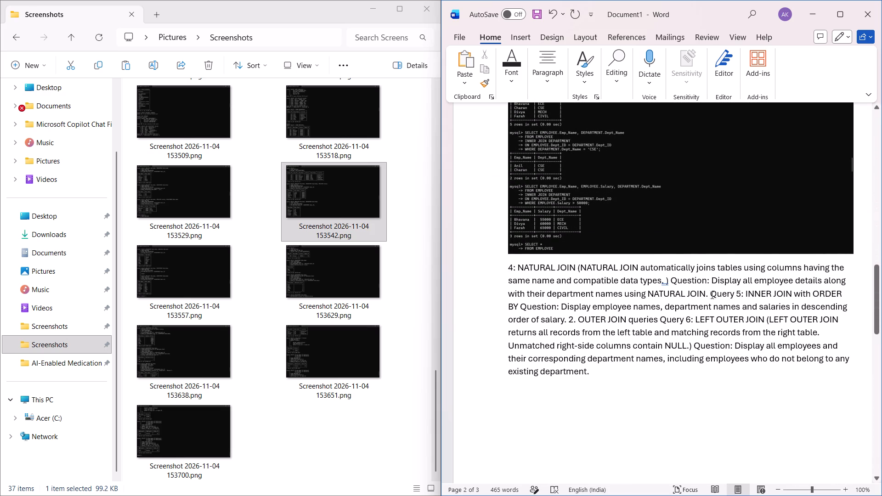
# Start new paragraphs at Query 5 and Query 6 in the text below the Query 3 output screenshot.
pyautogui.click(707, 293)
pyautogui.press('Return')
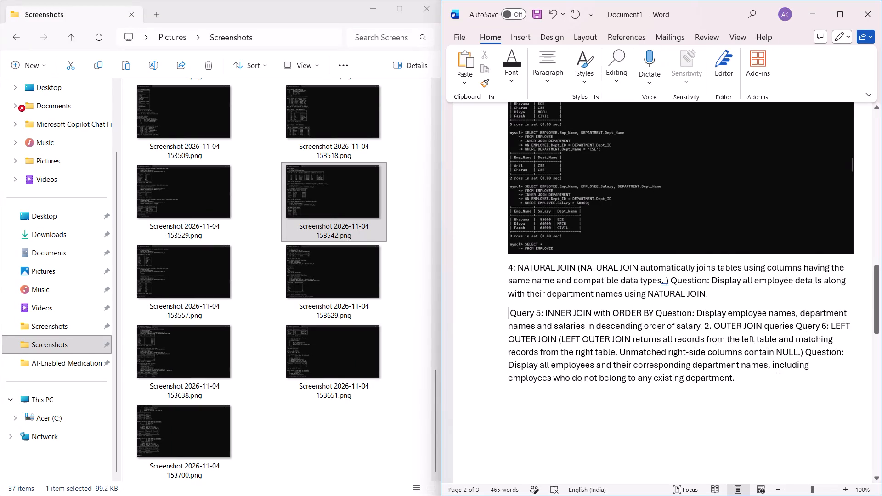
pyautogui.click(794, 326)
pyautogui.press('Return')
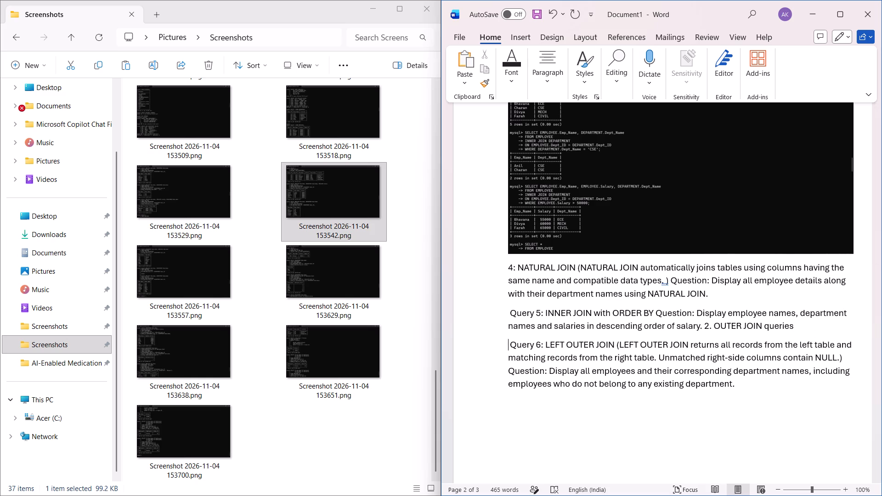
# Start new paragraphs at Query 8, Query 9 and Query 10 in the text below the last pasted screenshot.
pyautogui.scroll(-6, 794, 326)
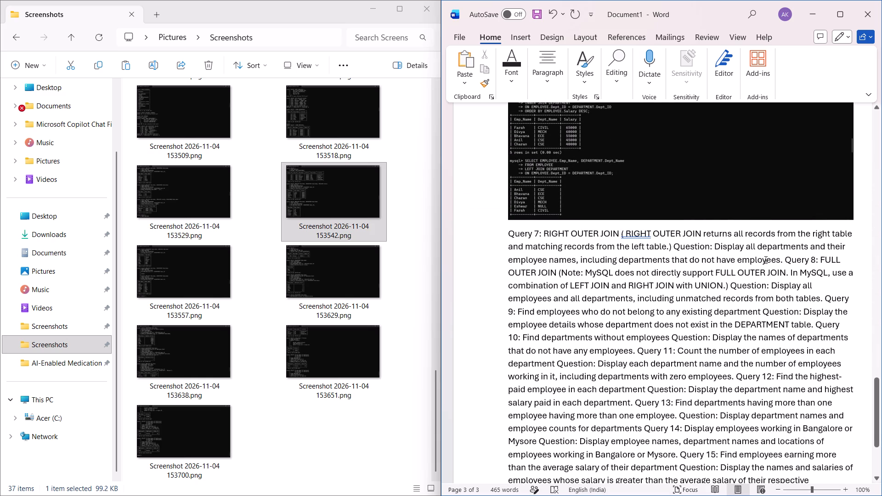
pyautogui.click(782, 259)
pyautogui.press('Return')
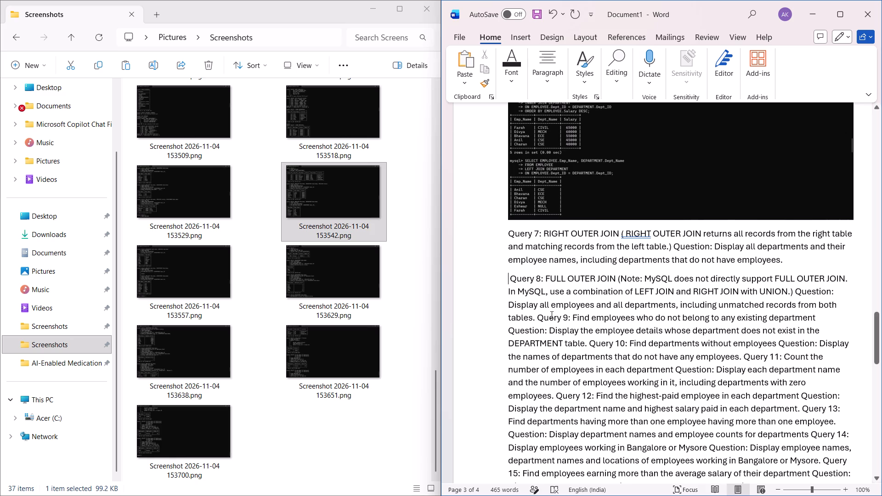
pyautogui.click(536, 316)
pyautogui.press('Return')
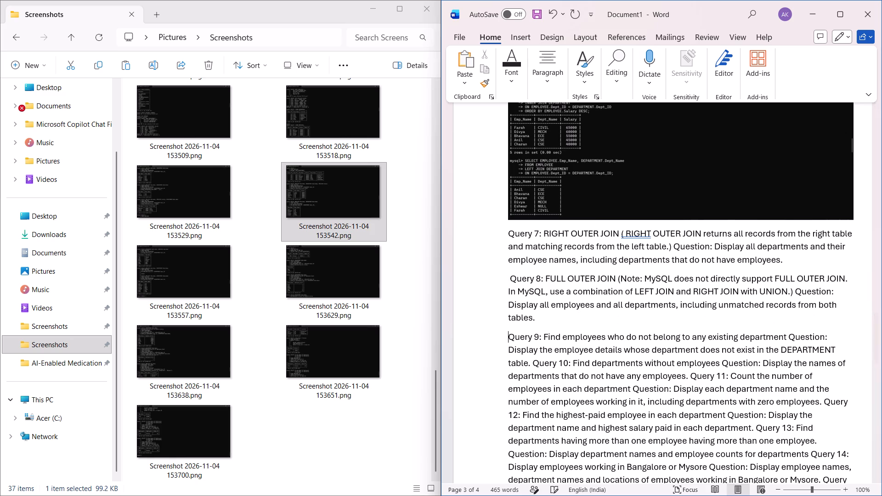
pyautogui.click(555, 362)
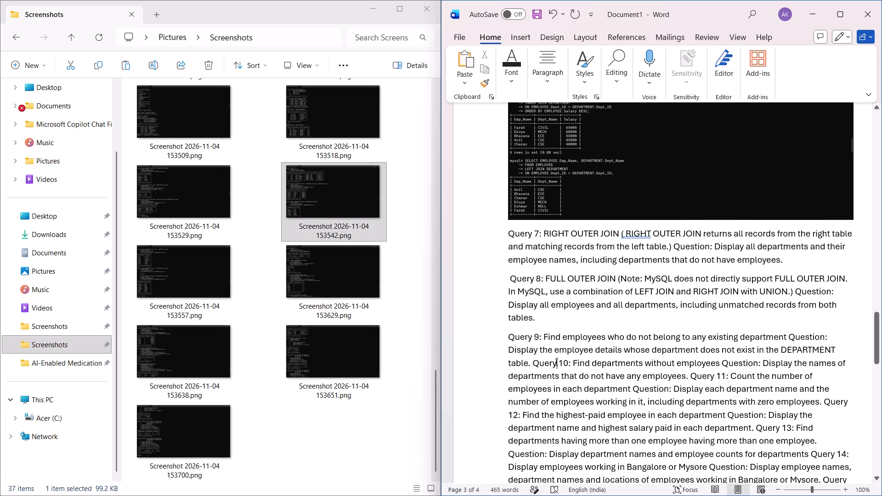
pyautogui.press('Left')
pyautogui.press('Left')
pyautogui.press('Left')
pyautogui.press('Left')
pyautogui.press('Left')
pyautogui.press('Return')
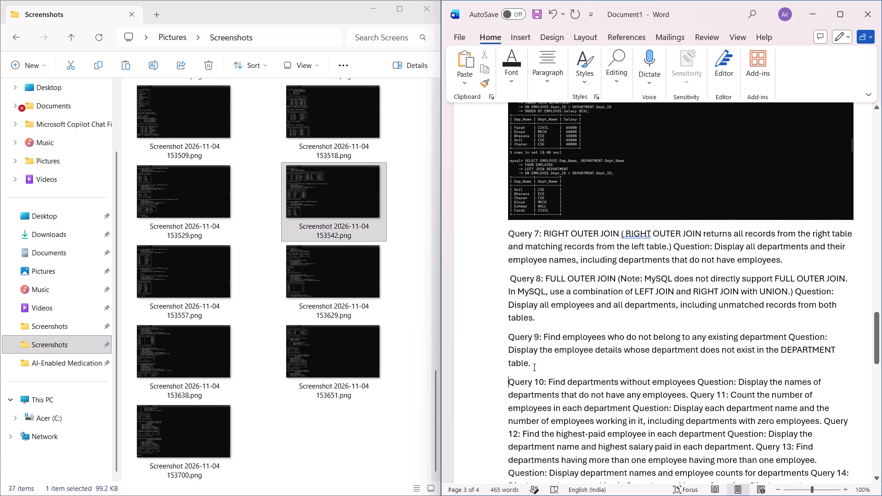
# Add an empty line after the Query 9 text and paste a copy of Screenshot 2026-11-04 153557.png there, before Query 10.
pyautogui.click(533, 367)
pyautogui.press('Return')
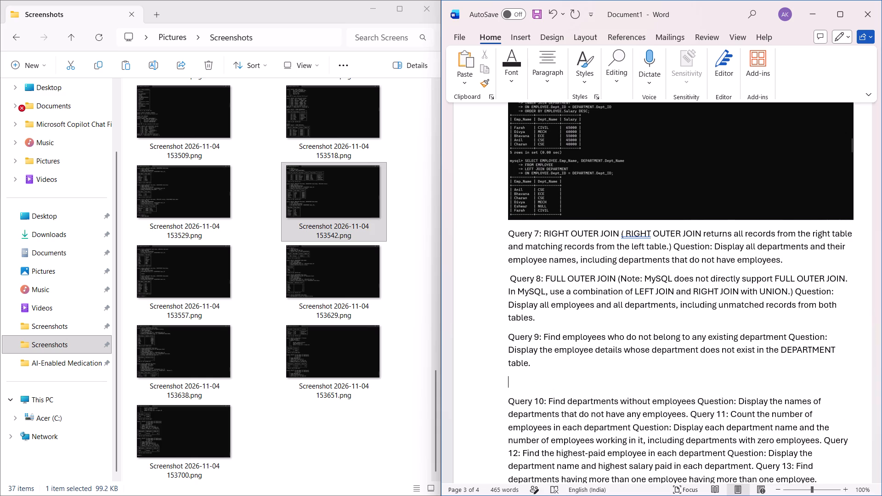
pyautogui.click(190, 253)
pyautogui.moveTo(190, 253); pyautogui.dragTo(196, 246, button='right')
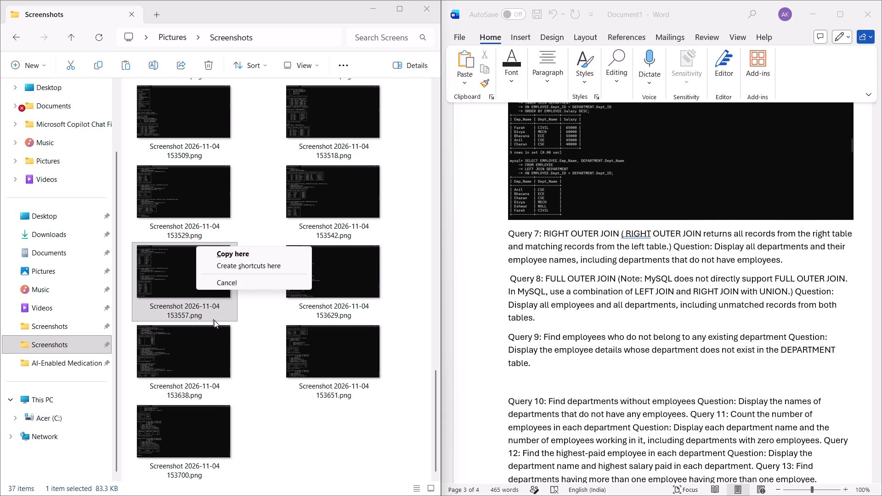
pyautogui.click(266, 335)
pyautogui.rightClick(204, 295)
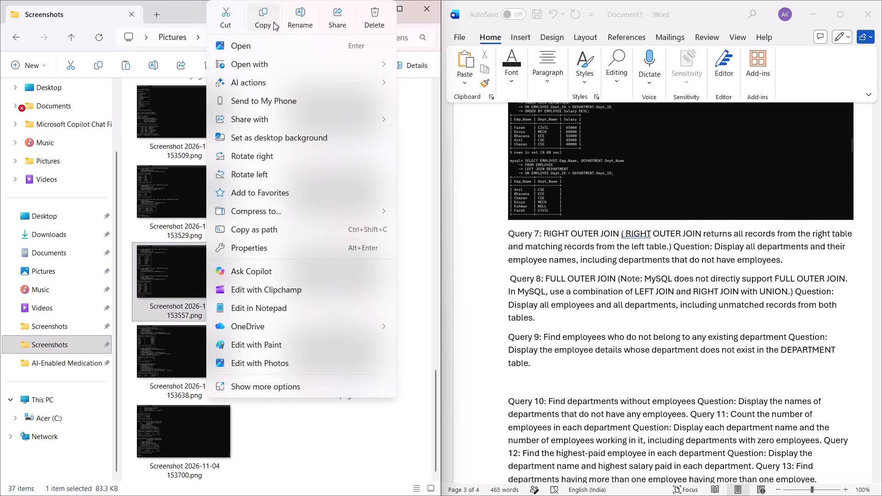
pyautogui.click(273, 23)
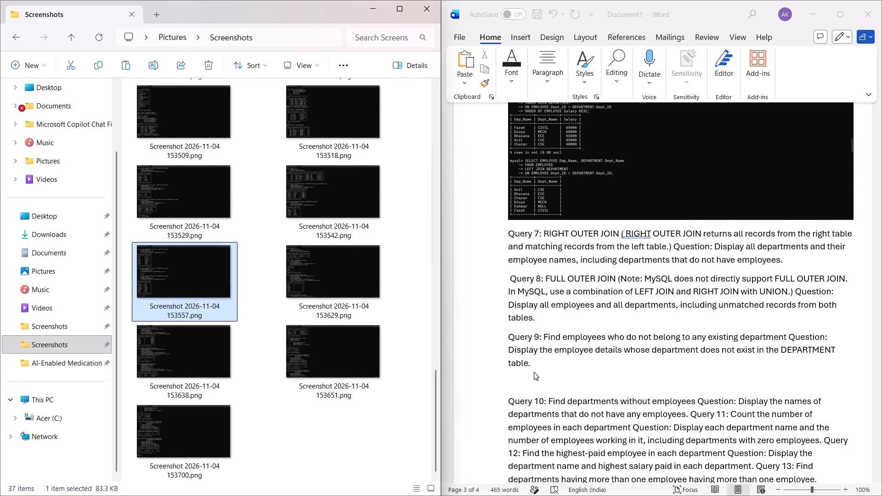
pyautogui.click(534, 373)
pyautogui.hotkey('ctrl', 'v')
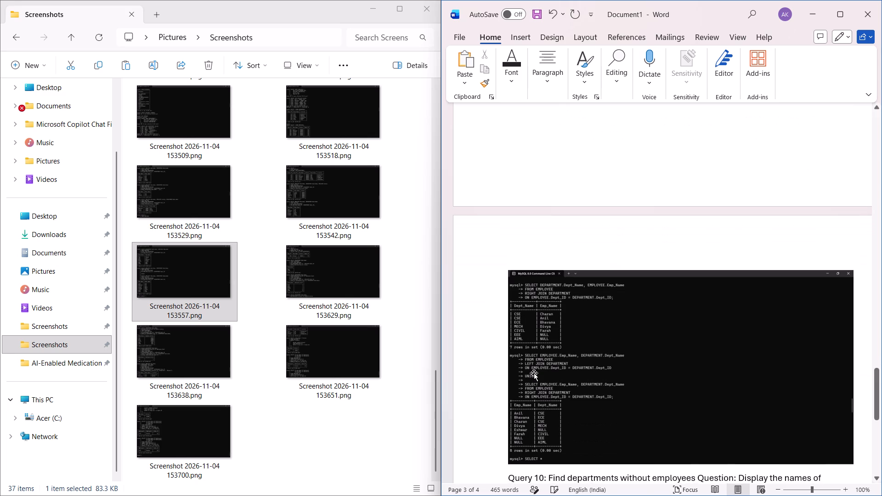
# Start new paragraphs at Query 11 and Query 12 in the text below the pasted RIGHT JOIN and UNION output screenshot.
pyautogui.scroll(-1, 534, 373)
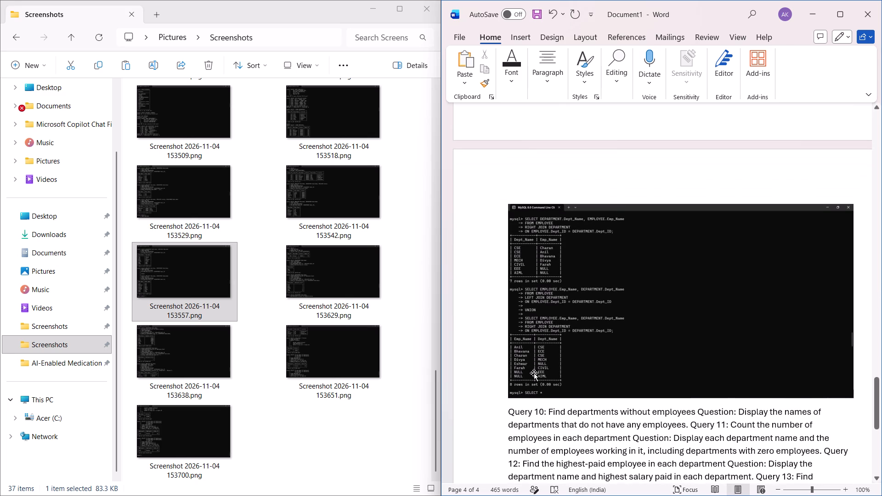
pyautogui.scroll(-1, 534, 373)
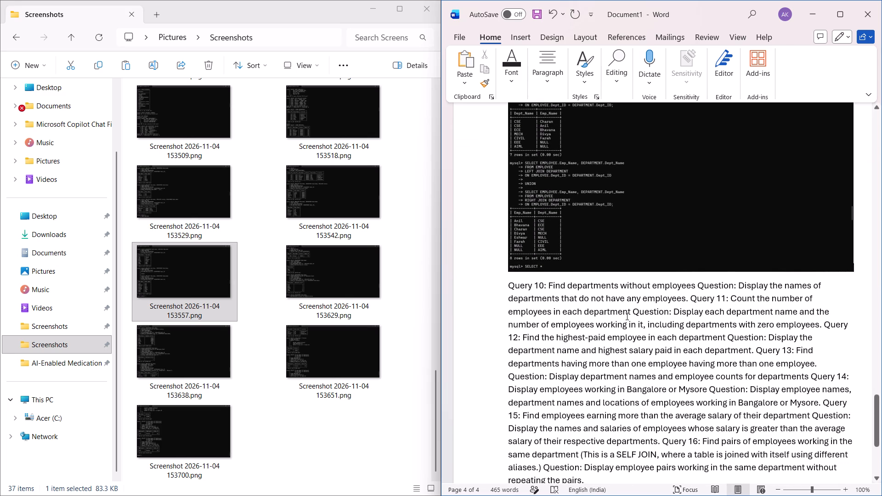
pyautogui.click(689, 303)
pyautogui.press('Return')
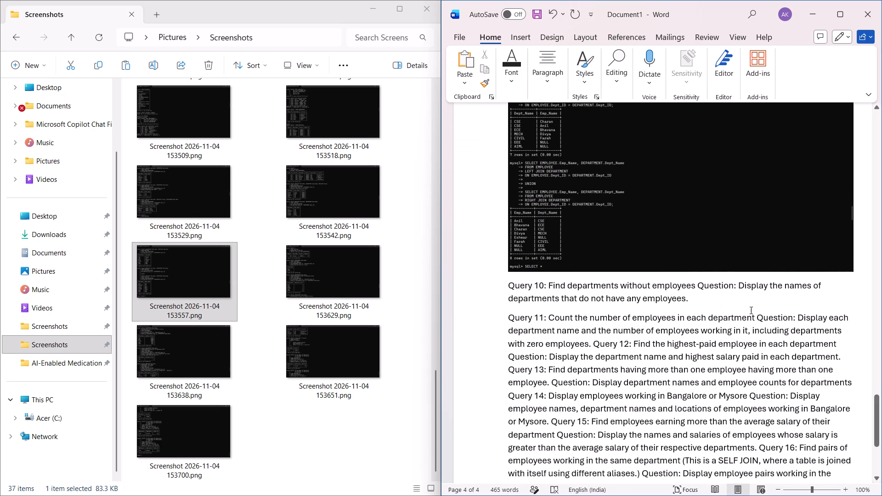
pyautogui.click(596, 345)
pyautogui.press('Return')
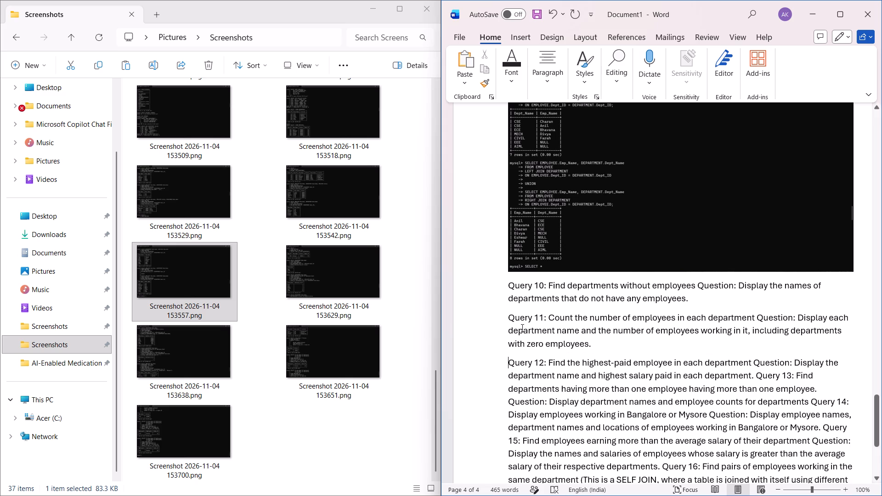
# Add an empty line after the Query 11 text and copy Screenshot 2026-11-04 153629.png from the Screenshots folder.
pyautogui.click(606, 345)
pyautogui.press('Return')
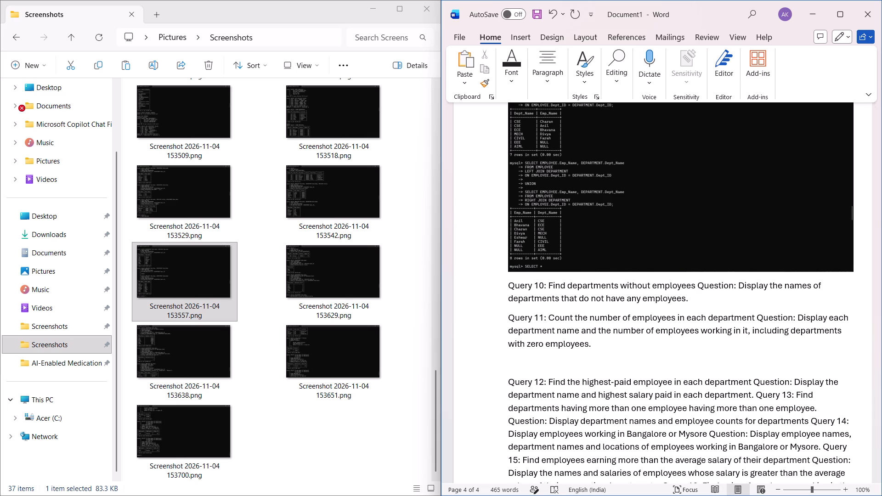
pyautogui.click(363, 285)
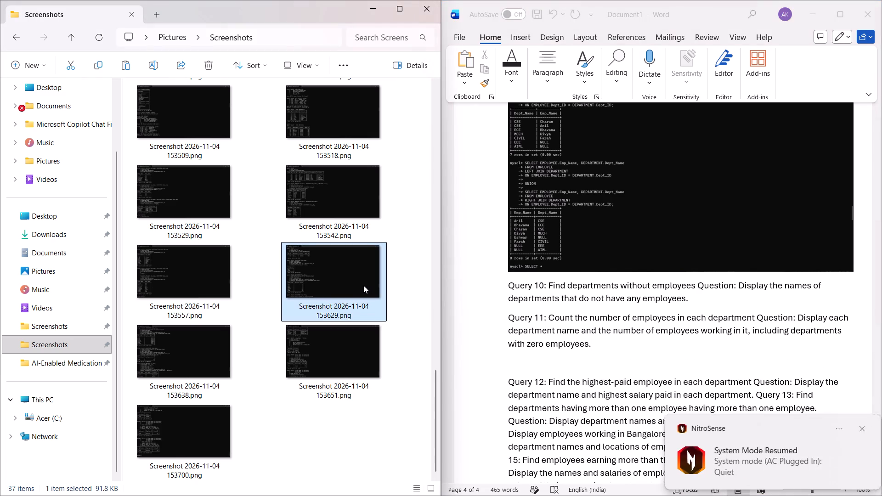
pyautogui.rightClick(363, 285)
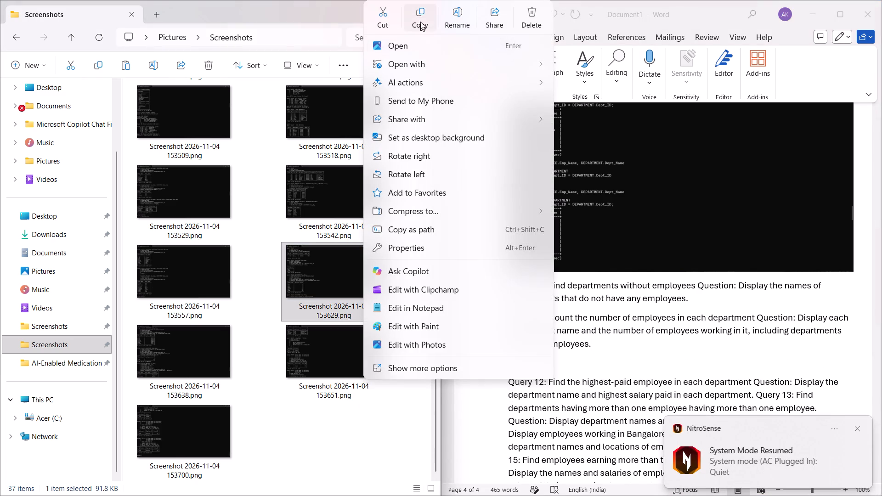
pyautogui.click(421, 13)
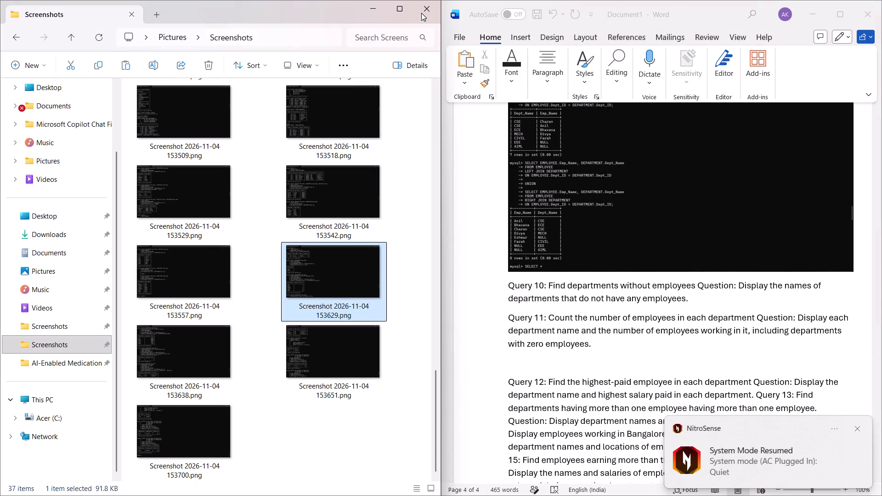
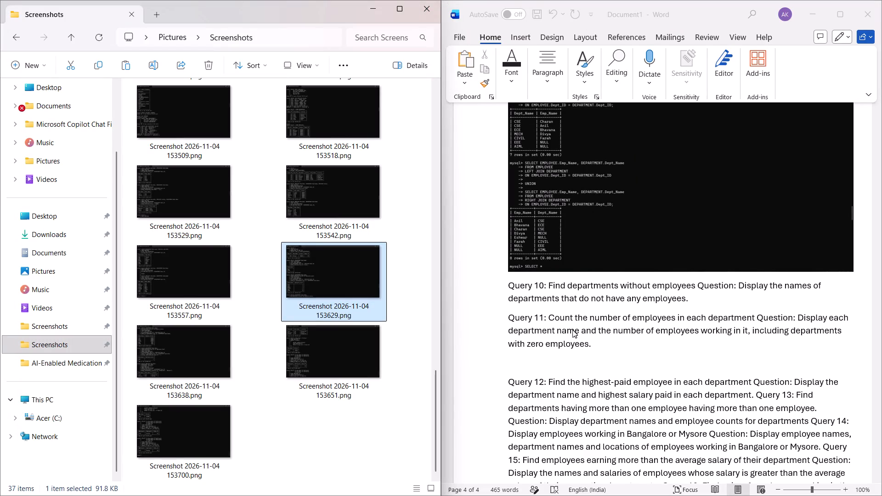
# Copy Screenshot 2026-11-04 153629.png and paste it on the empty line between the Query 11 and Query 12 text.
pyautogui.click(537, 356)
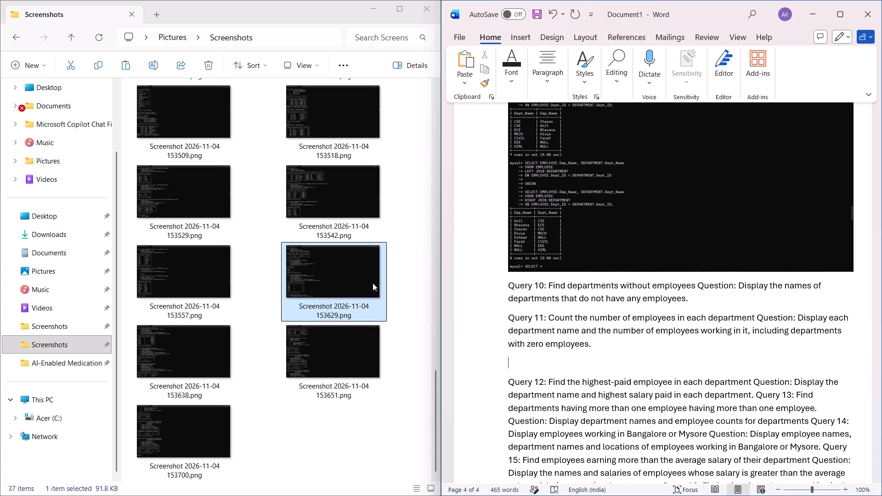
pyautogui.rightClick(373, 283)
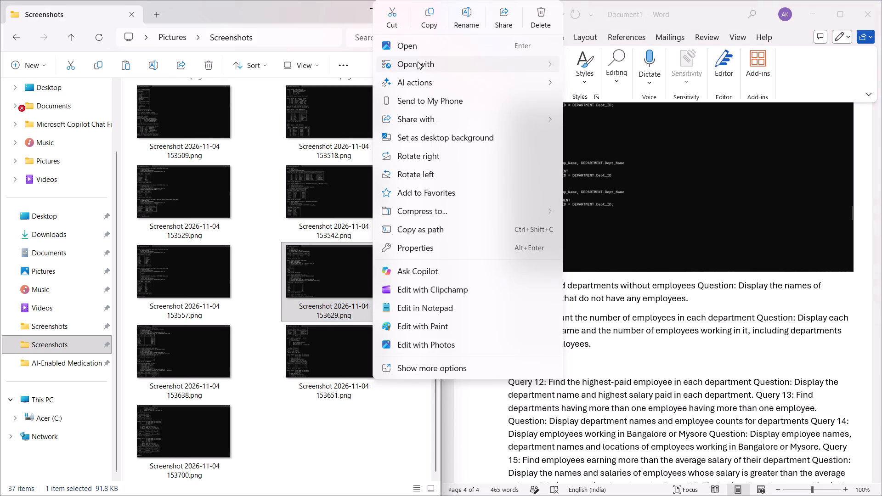
pyautogui.click(435, 22)
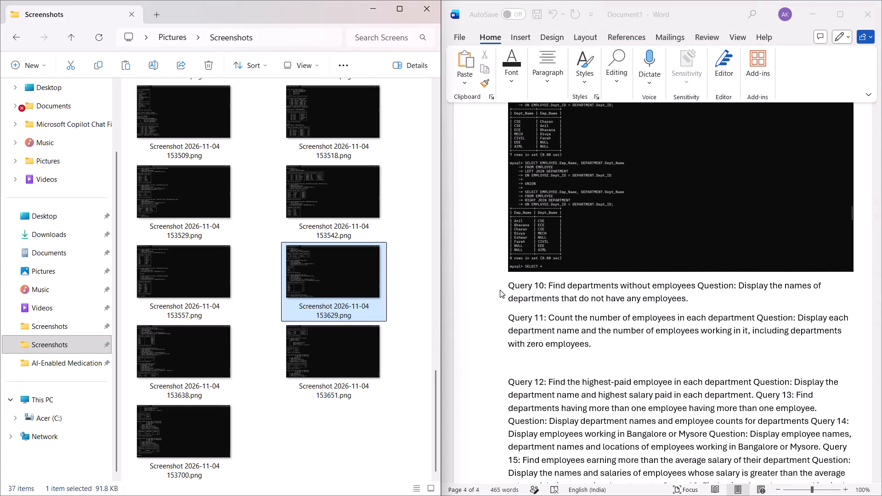
pyautogui.click(532, 356)
pyautogui.hotkey('ctrl', 'v')
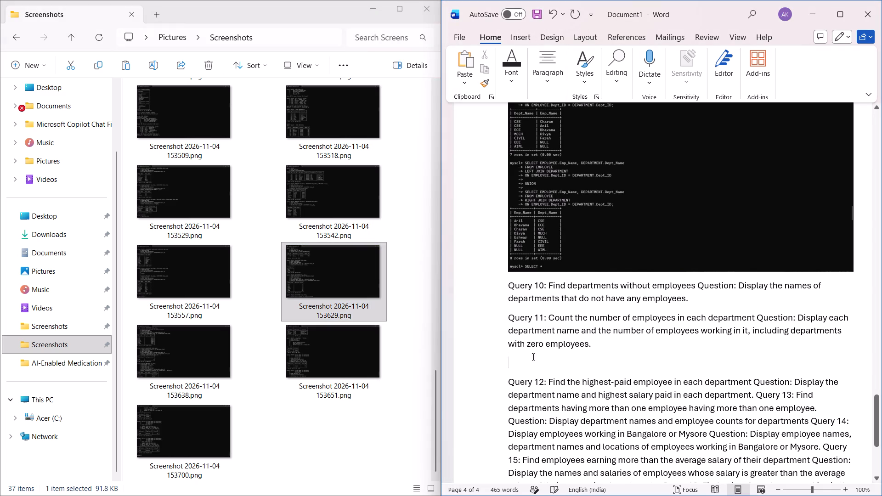
# Start new paragraphs at Query 13, Query 14, Query 15 and Query 16 in the text below the pasted screenshot.
pyautogui.scroll(-2, 532, 356)
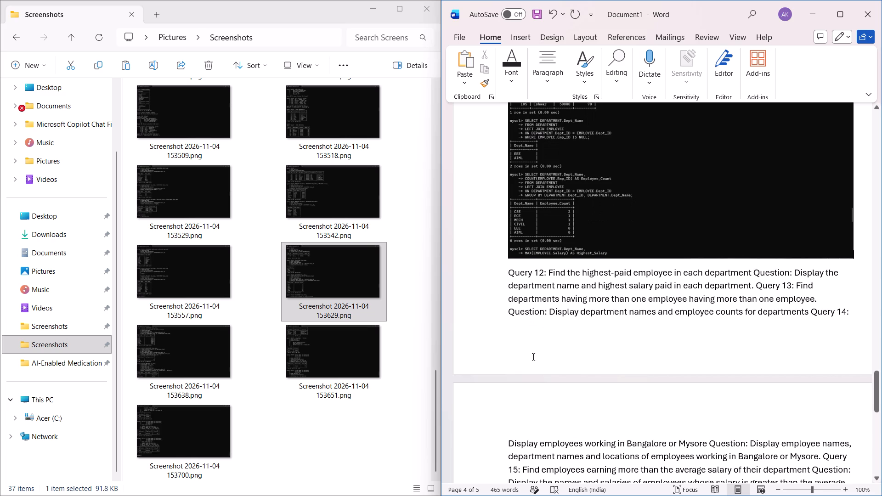
pyautogui.click(757, 286)
pyautogui.press('Return')
pyautogui.scroll(-1, 757, 286)
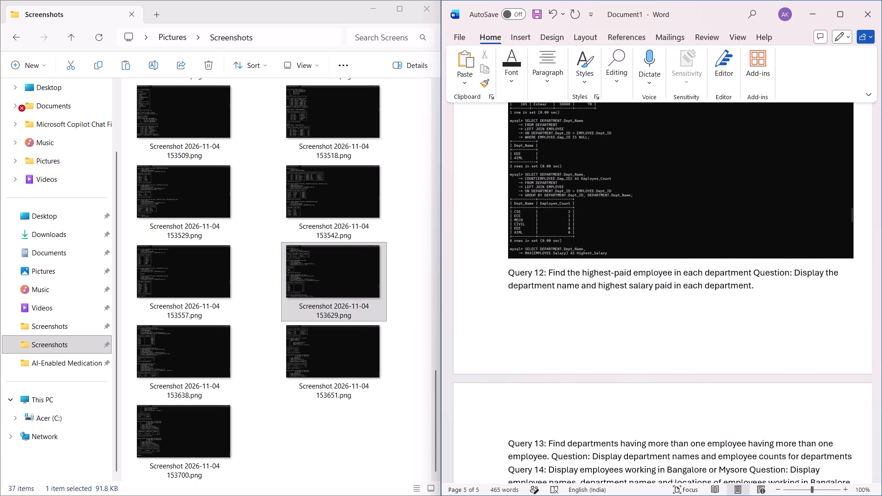
pyautogui.scroll(-1, 757, 286)
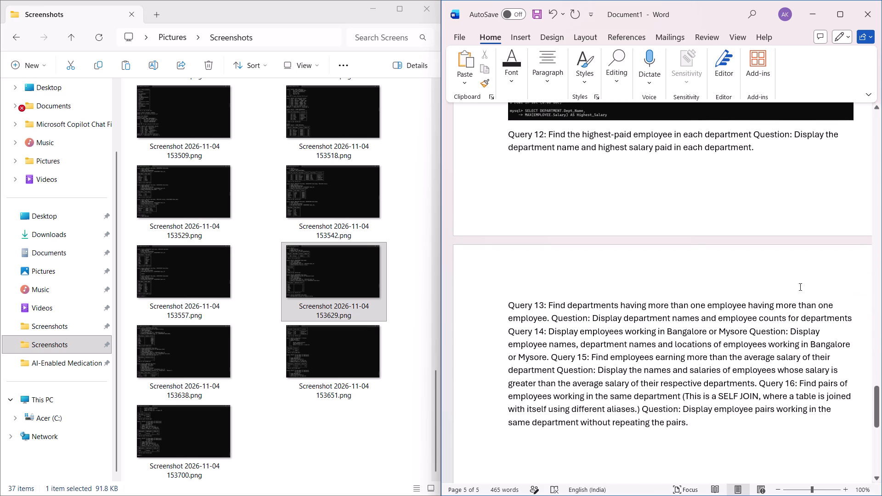
pyautogui.click(853, 324)
pyautogui.press('Return')
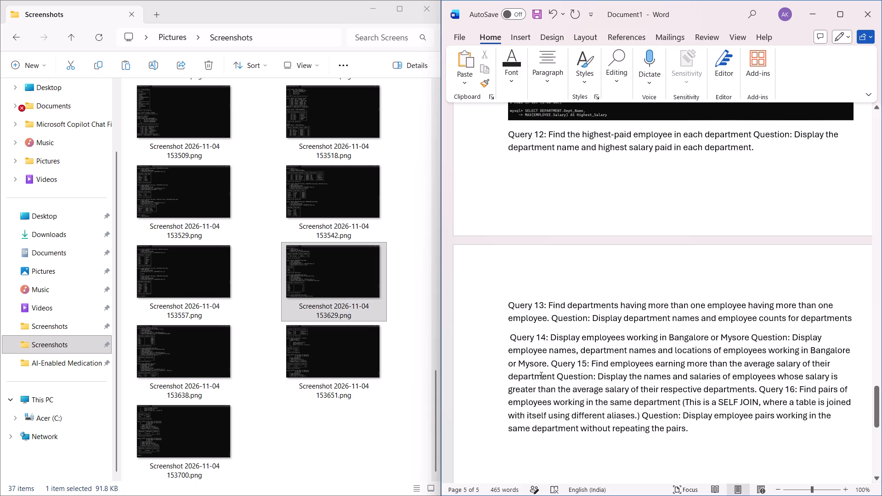
pyautogui.click(550, 365)
pyautogui.press('Return')
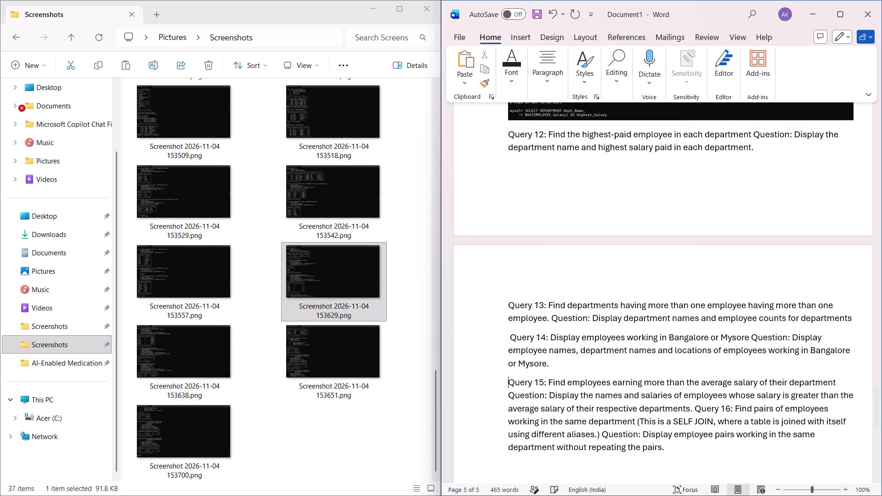
pyautogui.click(693, 410)
pyautogui.press('Return')
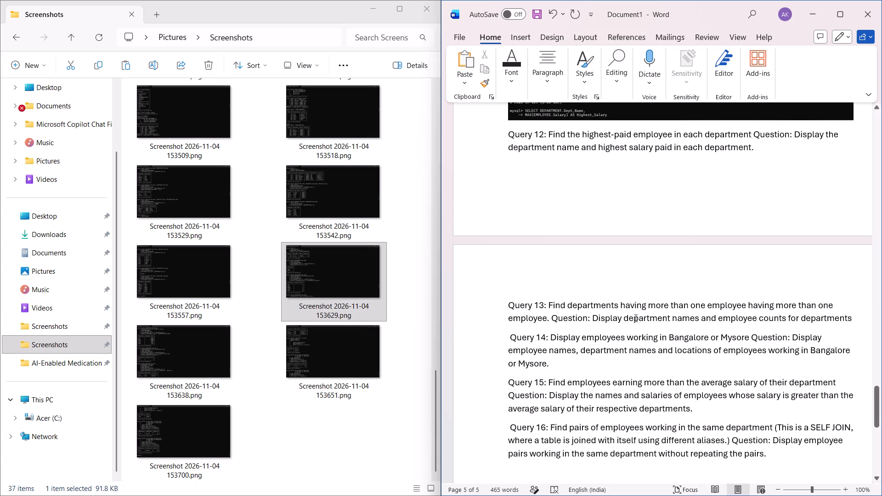
# Add an empty line after the Query 13 text and paste a copy of Screenshot 2026-11-04 153638.png there.
pyautogui.scroll(1, 559, 310)
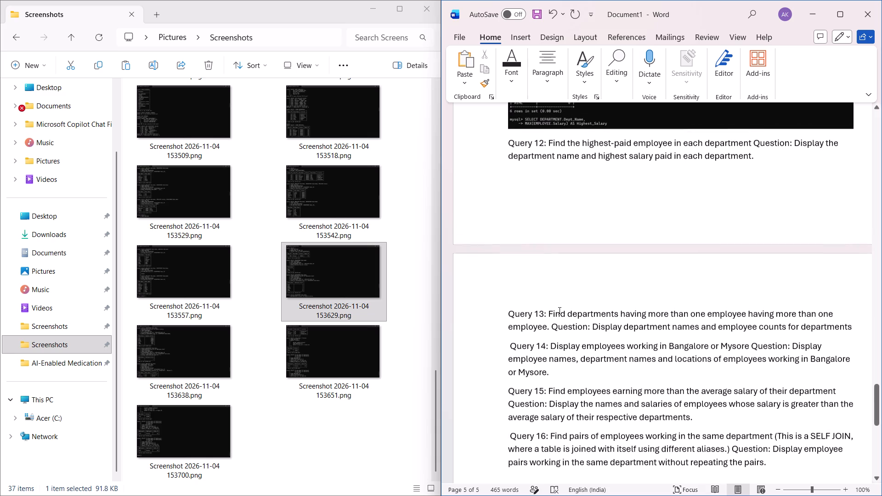
pyautogui.scroll(1, 559, 310)
pyautogui.scroll(-1, 559, 310)
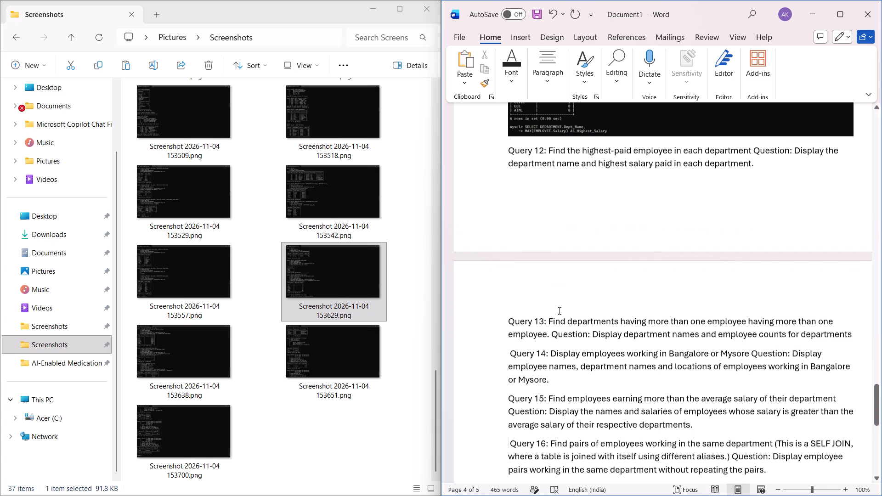
pyautogui.click(202, 352)
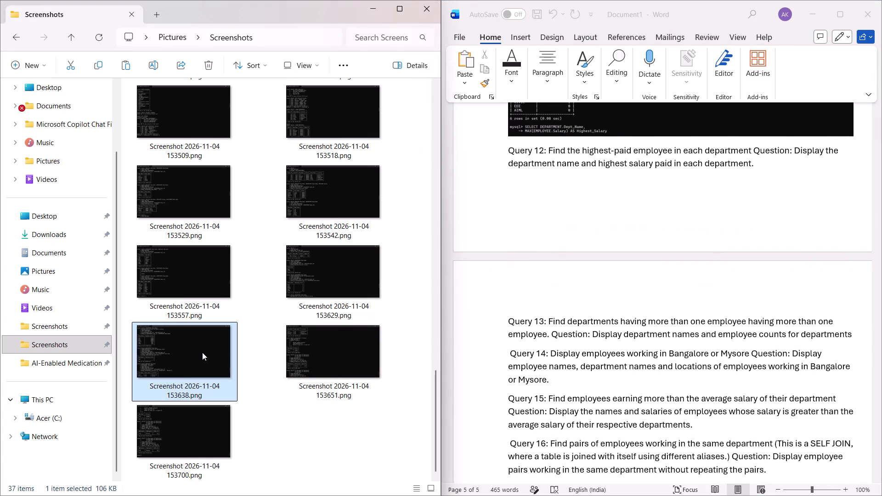
pyautogui.click(558, 378)
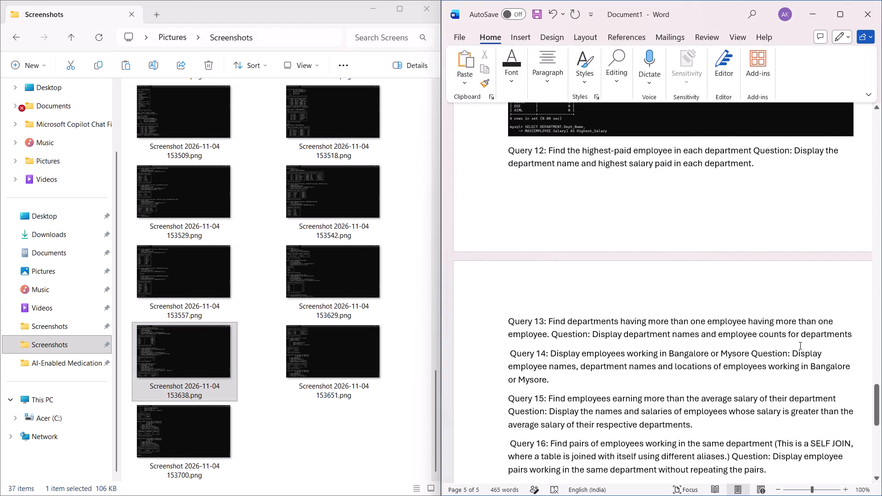
pyautogui.click(852, 336)
pyautogui.press('Return')
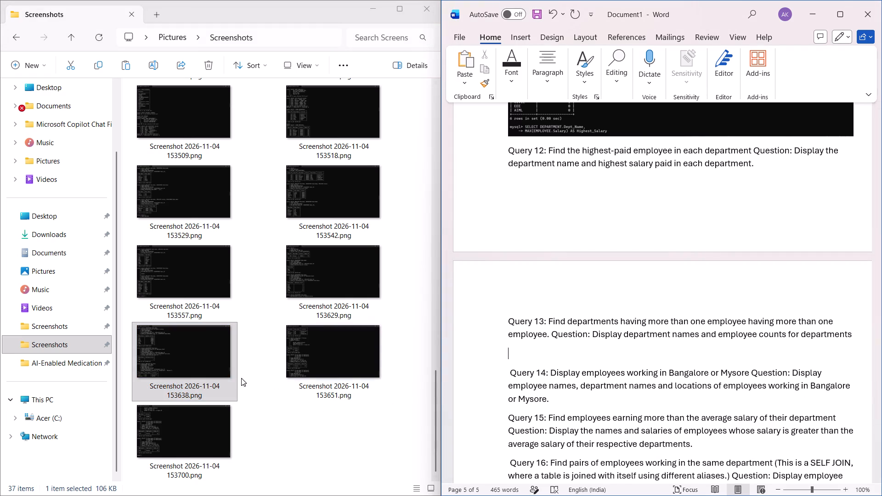
pyautogui.rightClick(228, 377)
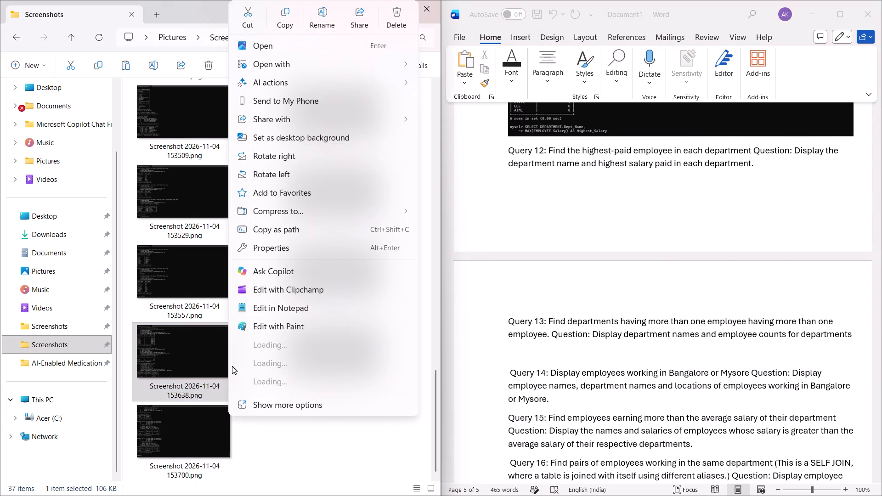
pyautogui.click(289, 13)
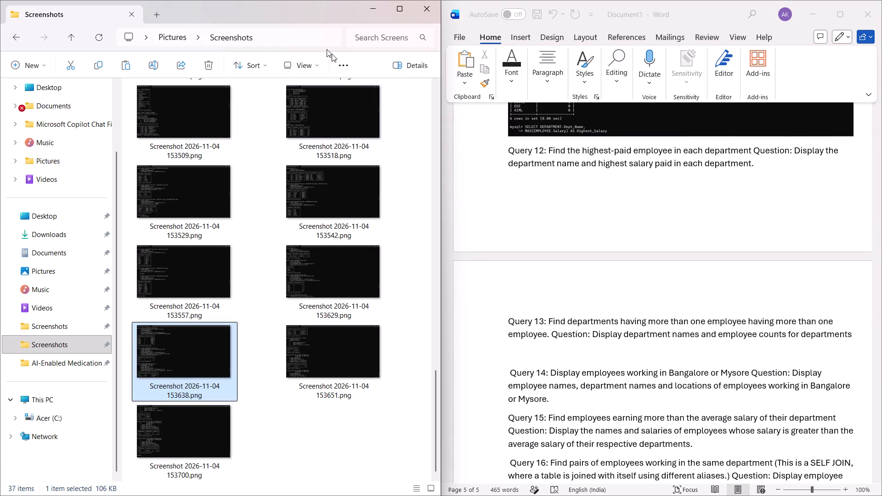
pyautogui.click(537, 352)
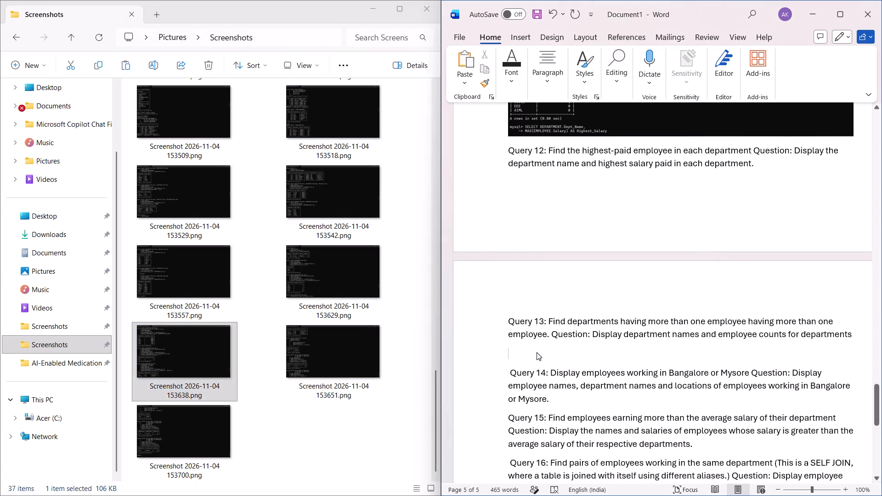
pyautogui.hotkey('ctrl', 'v')
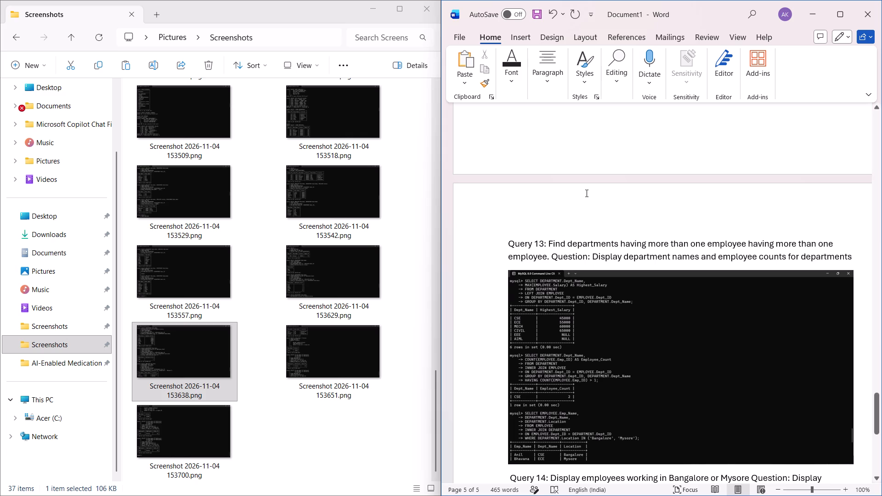
# Add an empty line after the Query 14 text and paste a copy of Screenshot 2026-11-04 153651.png there.
pyautogui.scroll(-4, 586, 193)
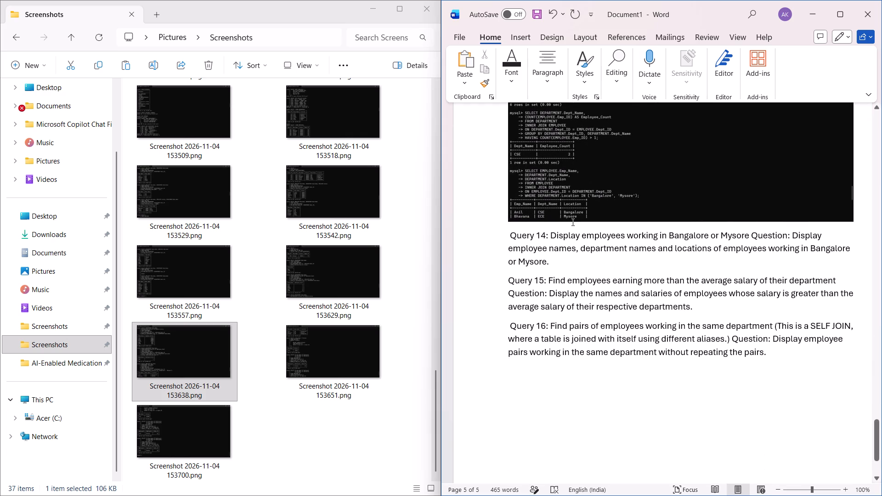
pyautogui.click(556, 264)
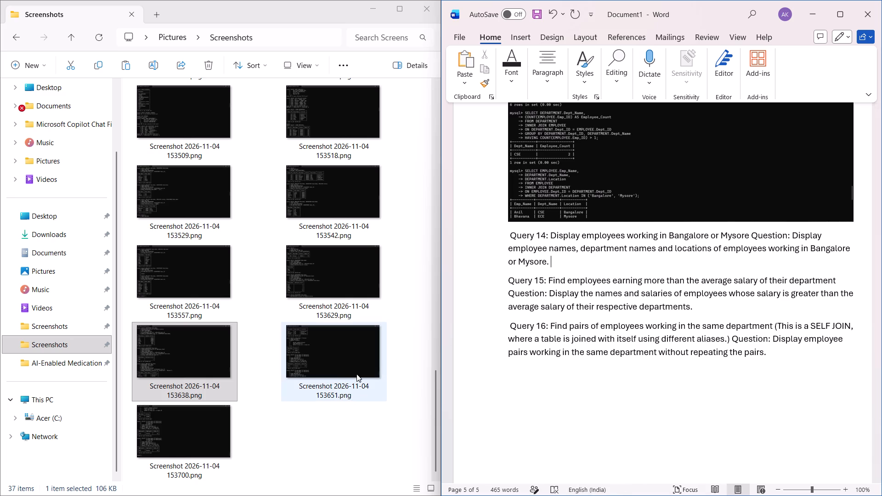
pyautogui.click(340, 375)
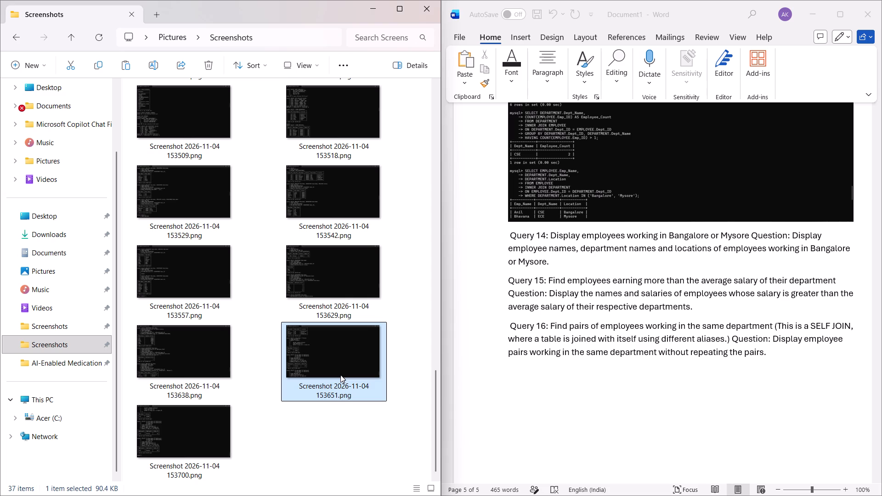
pyautogui.rightClick(340, 375)
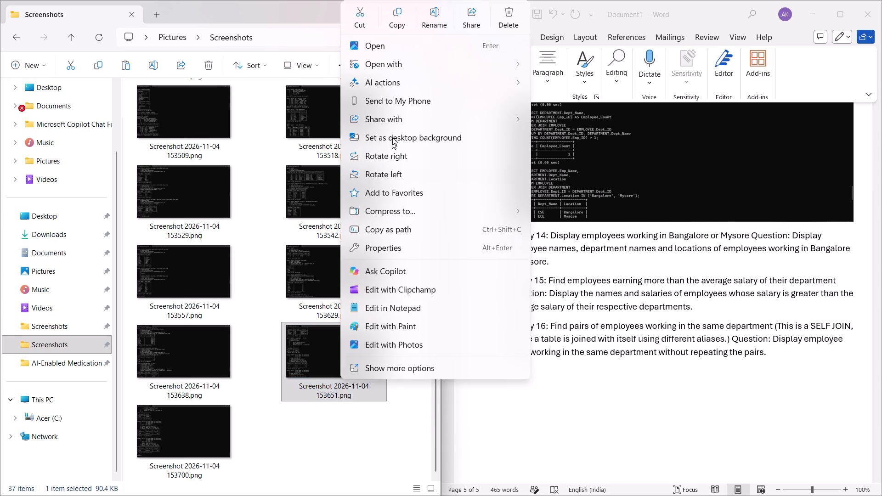
pyautogui.click(399, 15)
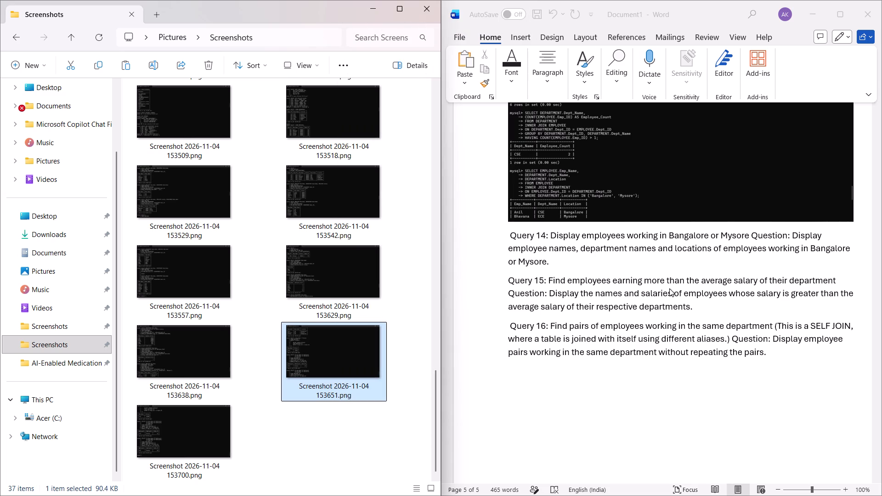
pyautogui.click(560, 256)
pyautogui.press('Return')
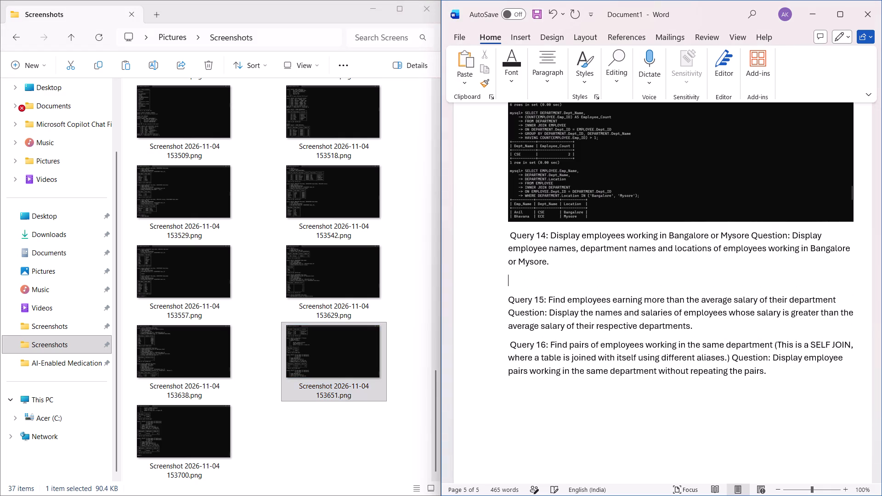
pyautogui.hotkey('ctrl', 'v')
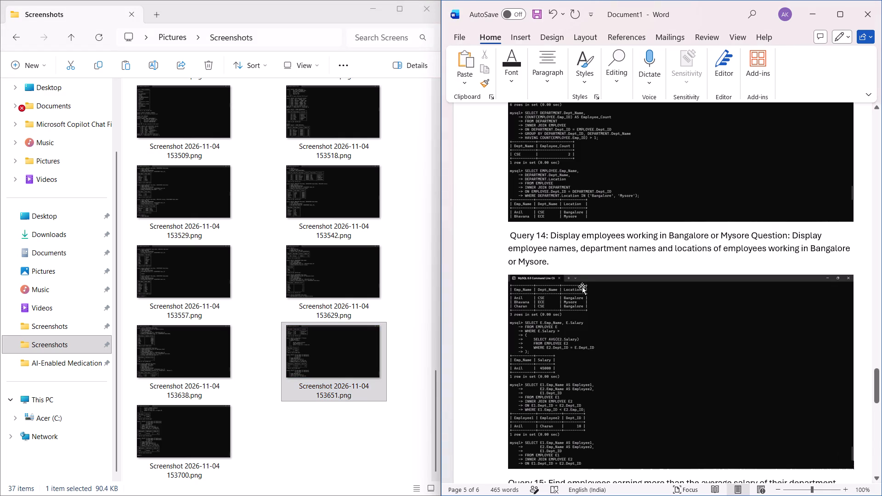
# Copy Screenshot 2026-11-04 153700.png and paste it on a new line after the Query 16 text at the document's end.
pyautogui.click(177, 413)
pyautogui.rightClick(177, 413)
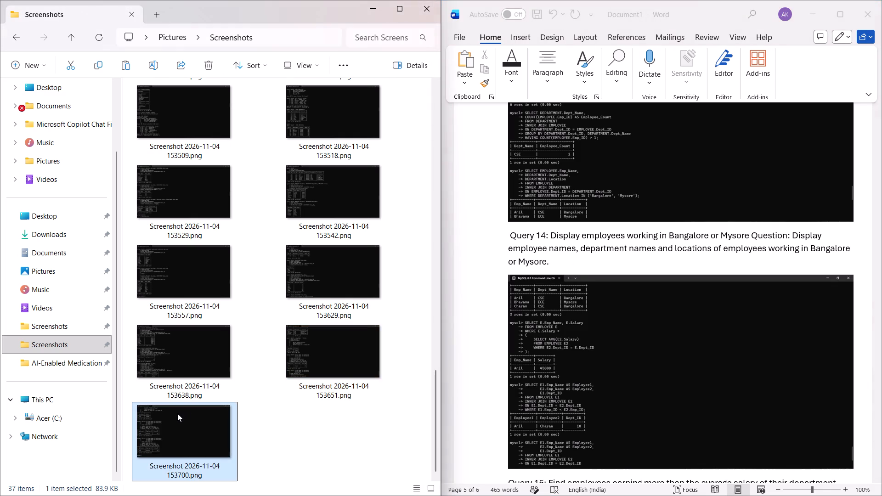
pyautogui.click(231, 18)
pyautogui.scroll(-2, 537, 327)
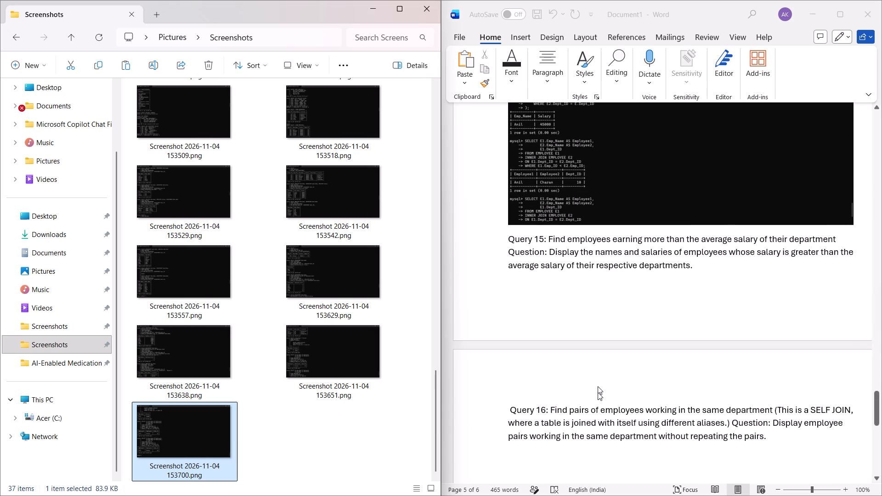
pyautogui.scroll(-1, 598, 393)
pyautogui.click(781, 356)
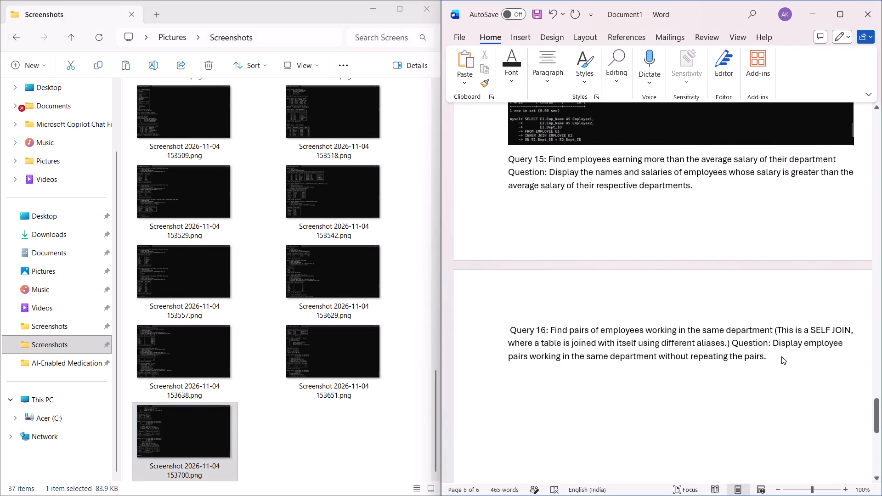
pyautogui.click(781, 356)
pyautogui.press('Return')
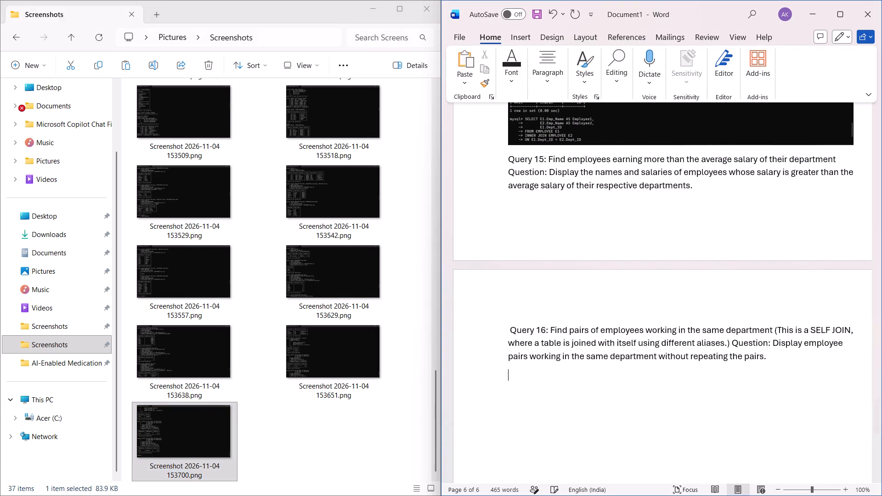
pyautogui.hotkey('ctrl', 'v')
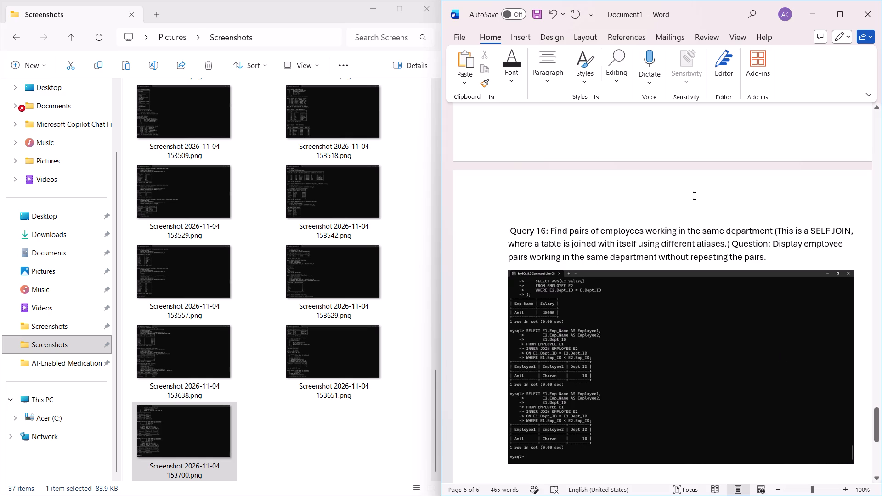
# Maximize the document window and look over the document back to its title on the first page.
pyautogui.click(835, 15)
pyautogui.scroll(20, 394, 282)
pyautogui.scroll(4, 394, 282)
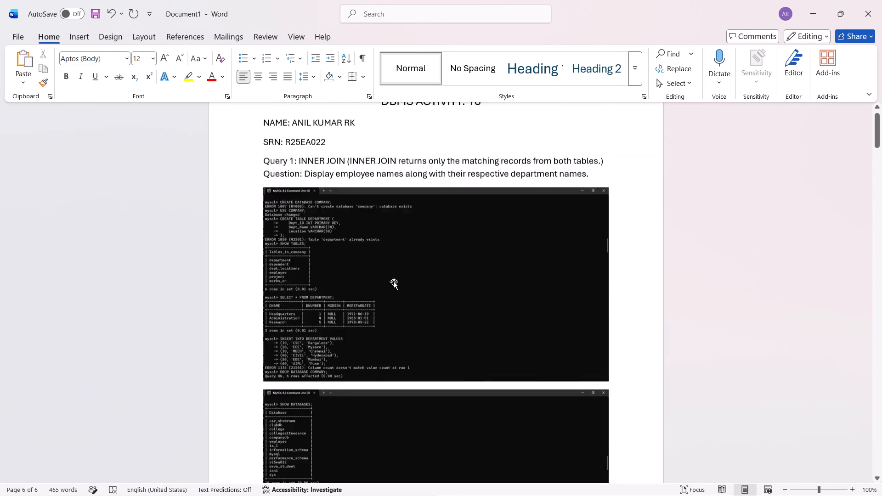
pyautogui.scroll(11, 394, 282)
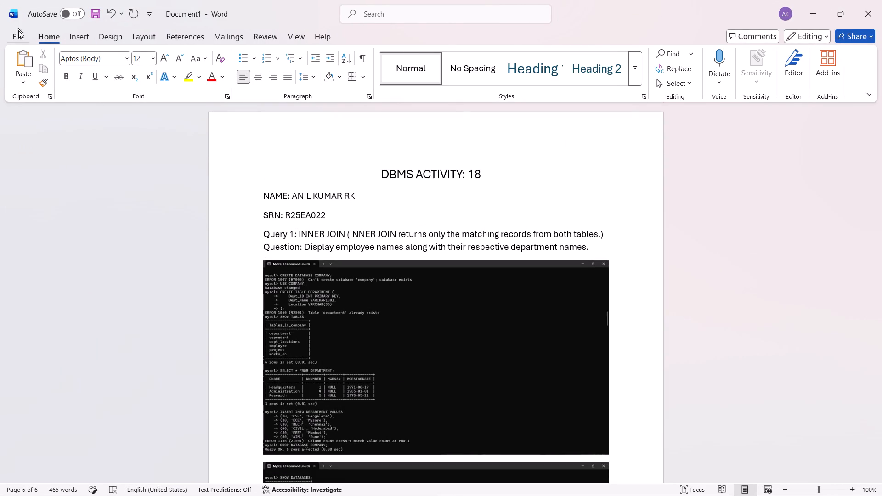
# Start saving the document under a new name and choose the Documents folder in OneDrive - Personal as the location.
pyautogui.click(18, 34)
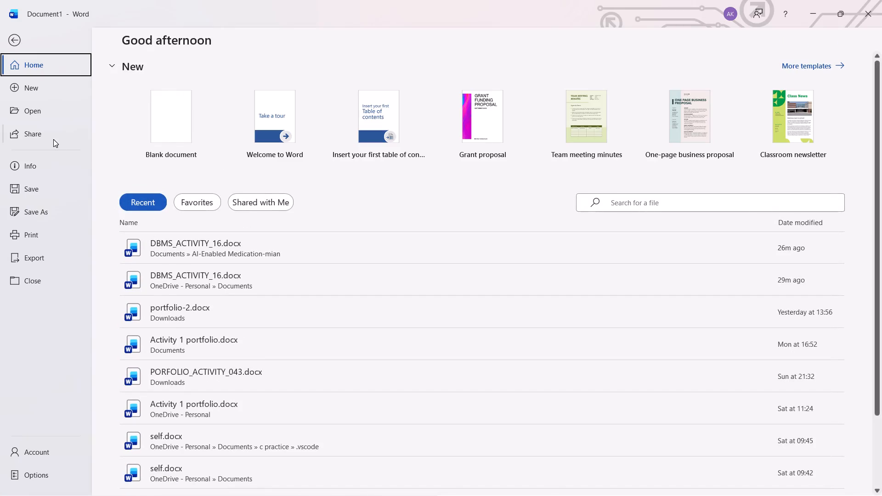
pyautogui.click(38, 214)
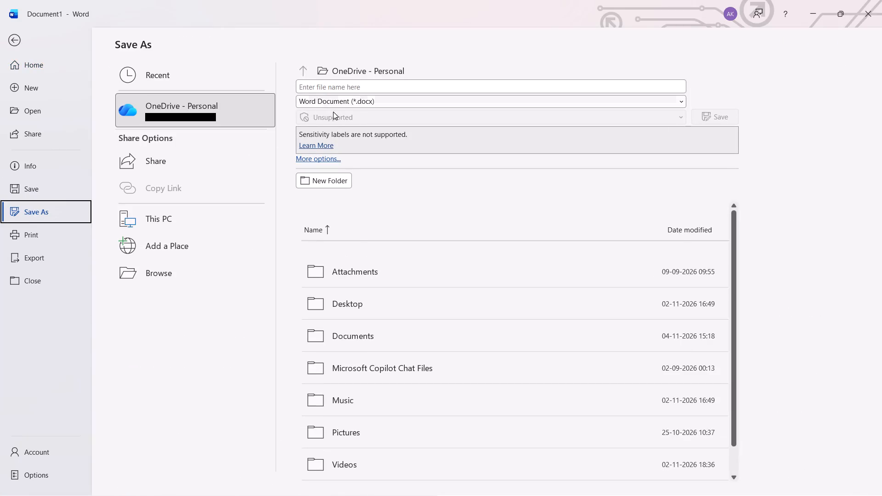
pyautogui.click(187, 219)
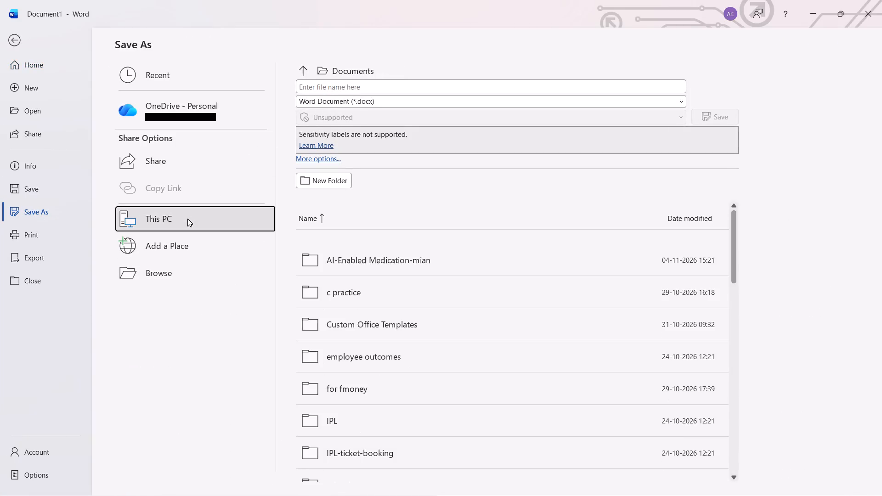
pyautogui.click(208, 115)
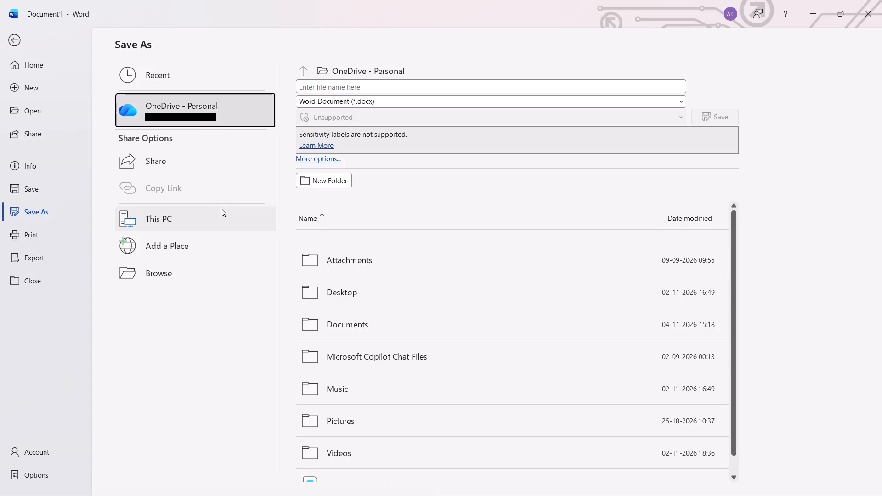
pyautogui.scroll(-2, 363, 319)
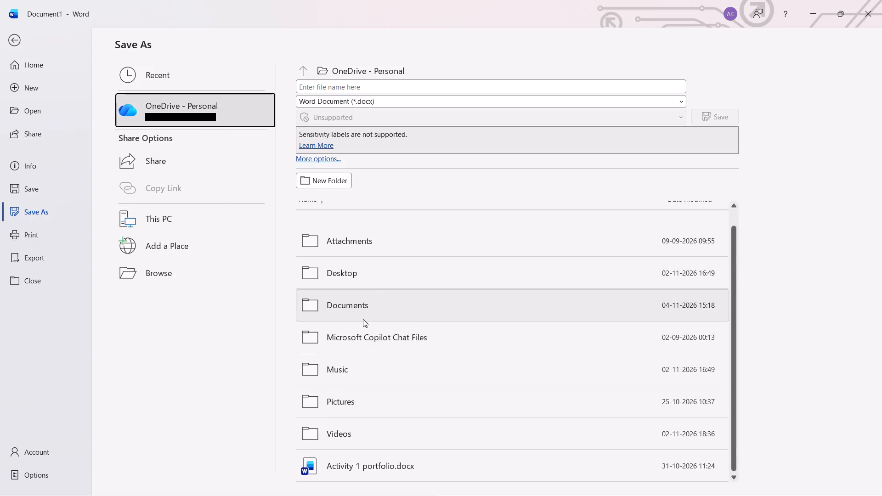
pyautogui.scroll(-1, 363, 319)
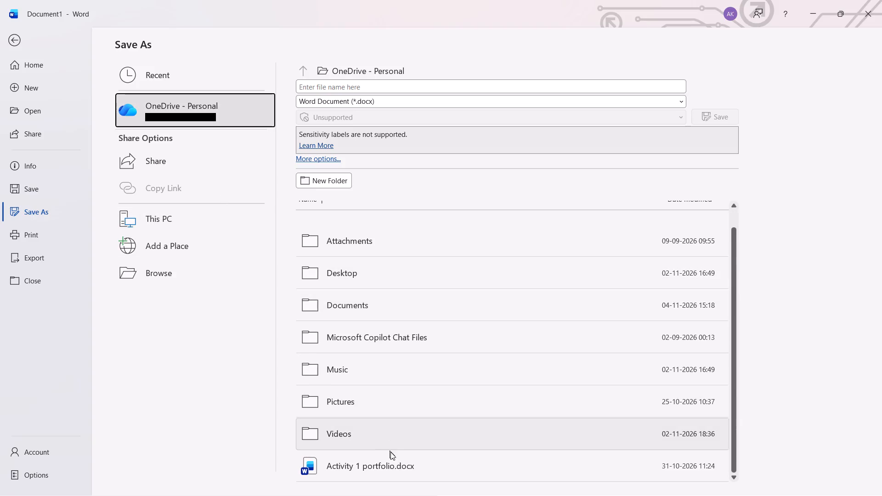
pyautogui.scroll(7, 370, 227)
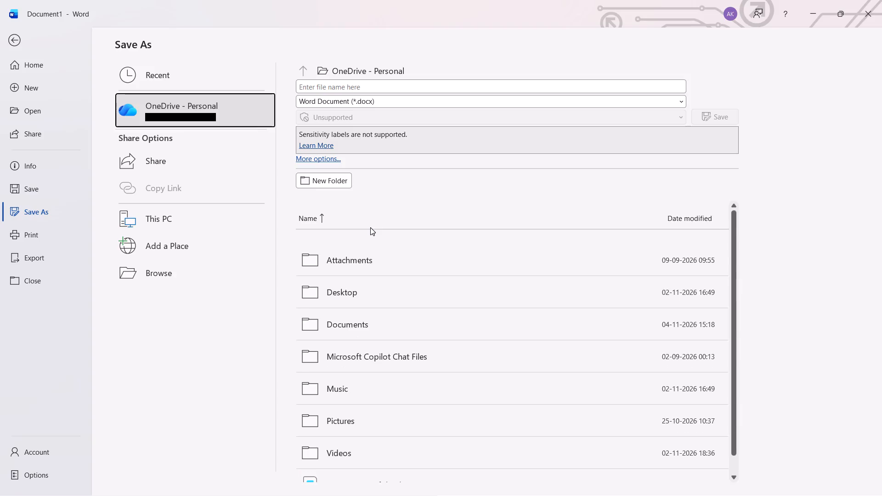
pyautogui.scroll(-7, 370, 227)
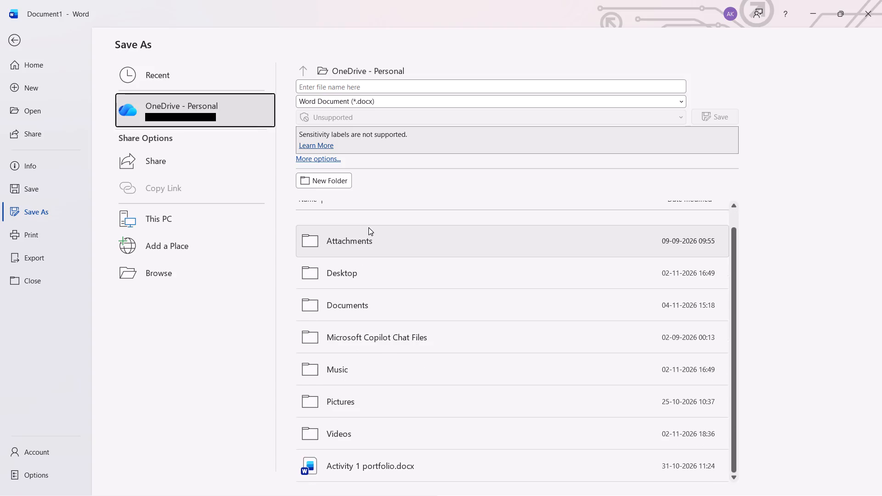
pyautogui.doubleClick(379, 305)
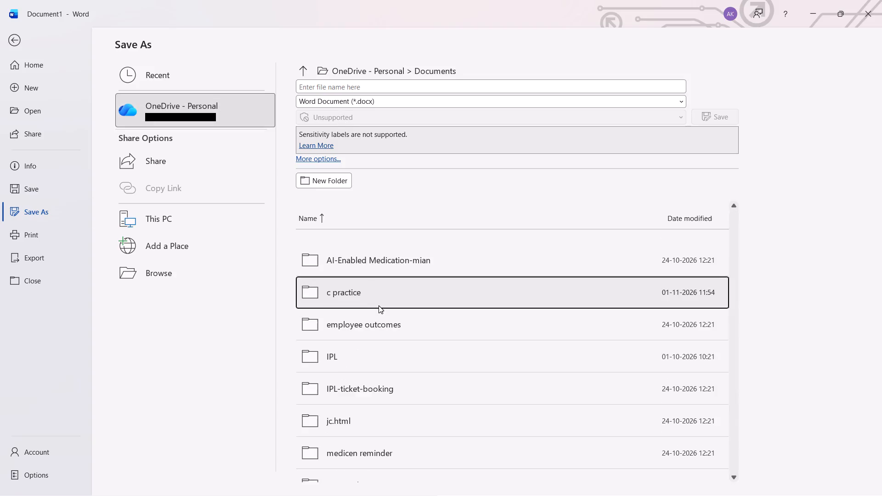
pyautogui.scroll(-10, 379, 305)
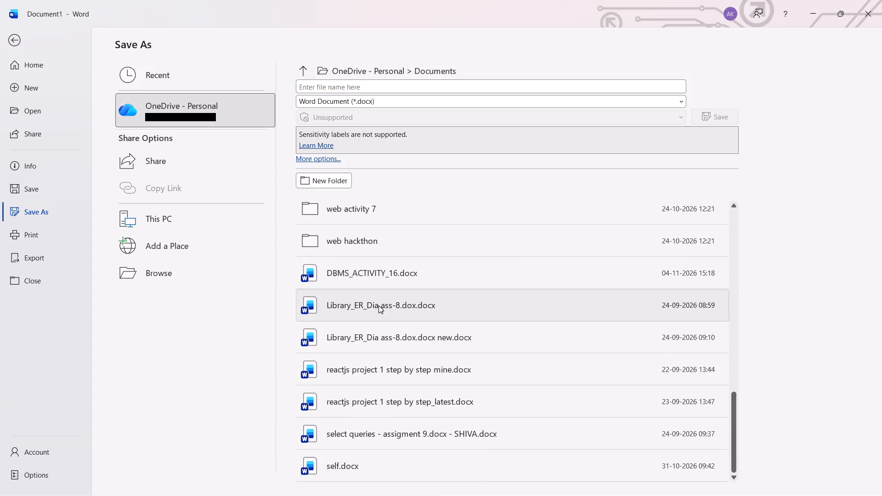
# Name the file DBMS_ATCIVITY_18, save it as a Word document, and dismiss the AutoSave notice.
pyautogui.click(360, 89)
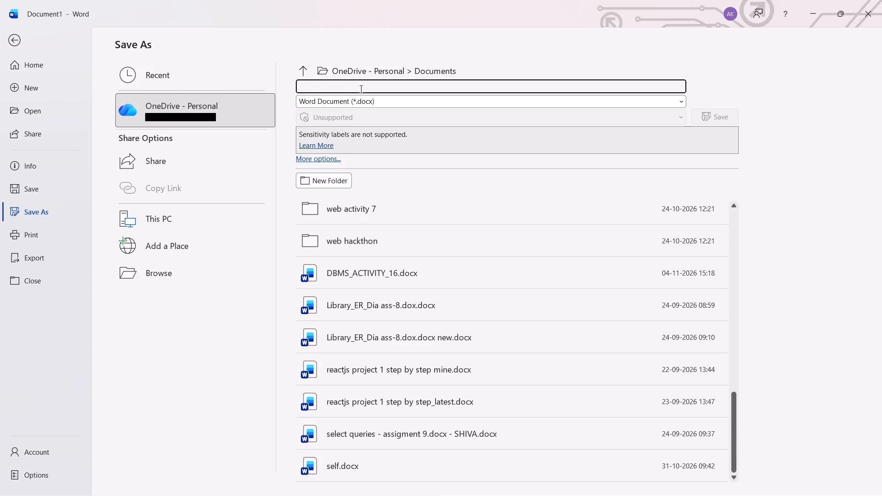
pyautogui.write('DBMS')
pyautogui.hotkey('shift', '_')
pyautogui.write('ATC')
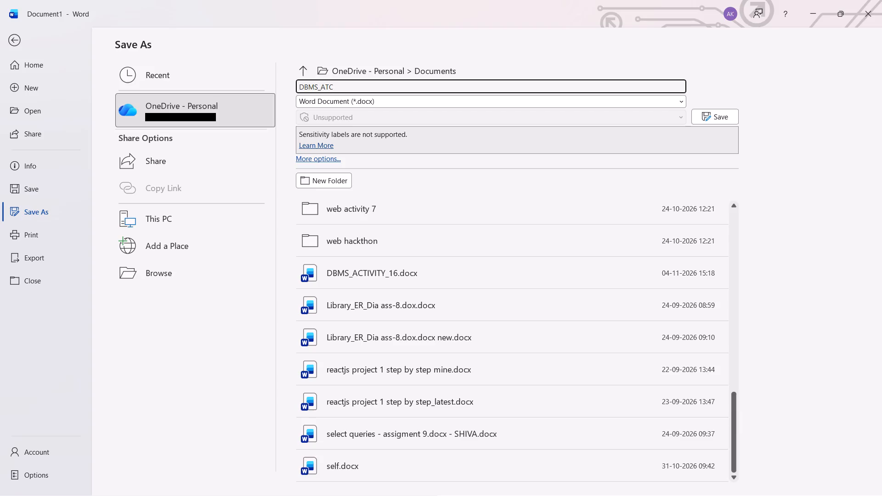
pyautogui.write('IVITY')
pyautogui.hotkey('shift', '_')
pyautogui.write('18')
pyautogui.press('Return')
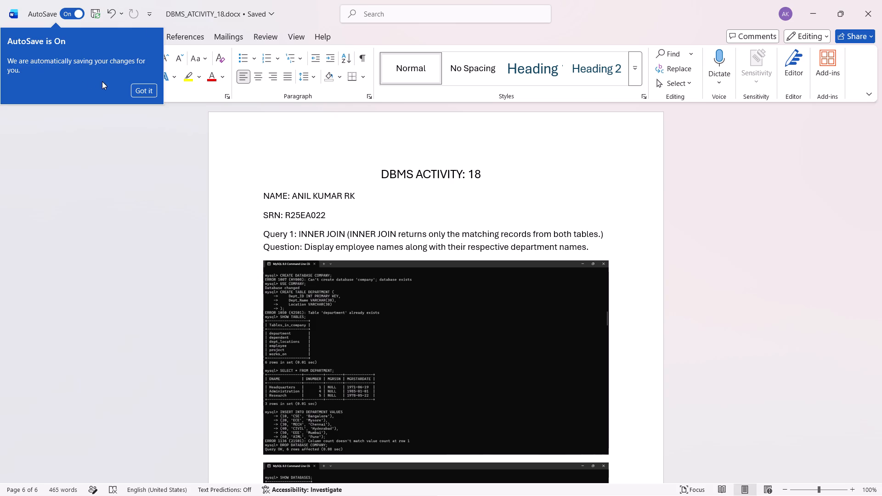
pyautogui.click(150, 90)
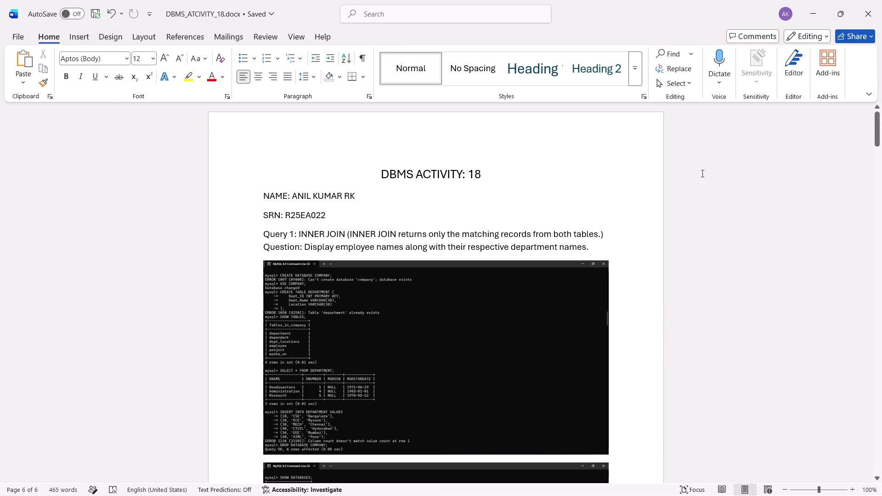
# Minimize the document, switch to File Explorer, and look through the PC's local Documents folder for the saved file.
pyautogui.click(815, 14)
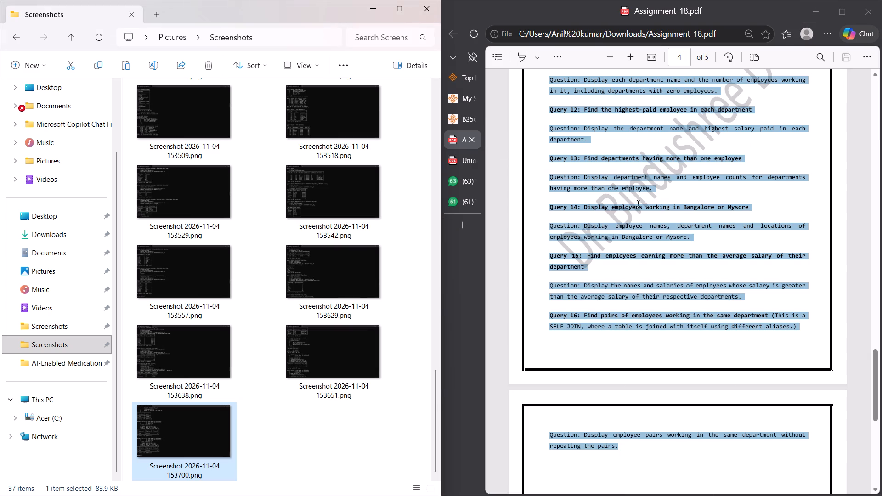
pyautogui.click(628, 242)
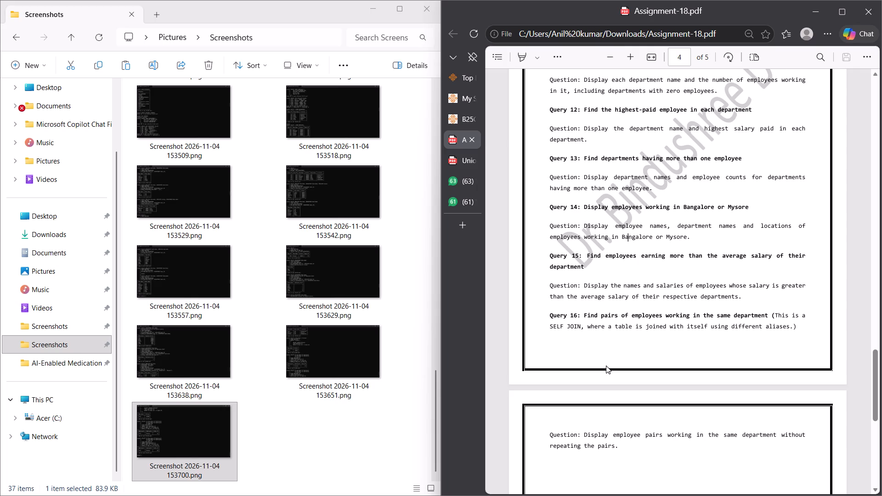
pyautogui.press('super+d')
pyautogui.press('super+d')
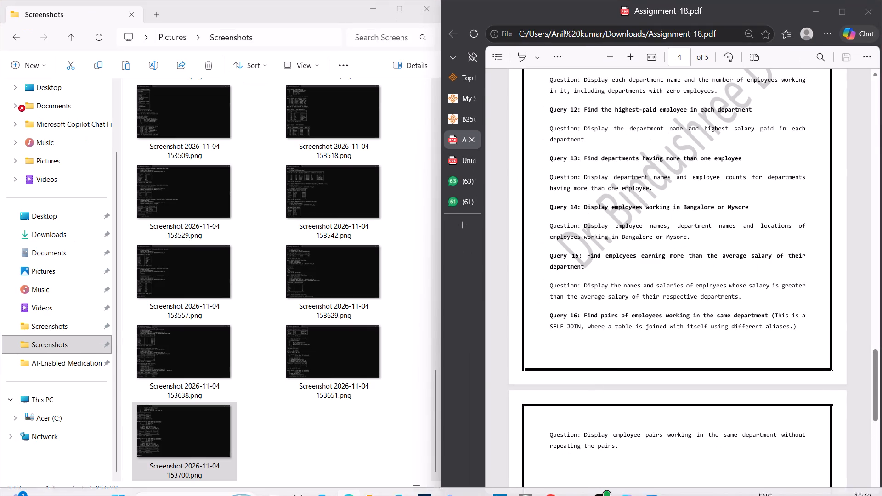
pyautogui.click(374, 482)
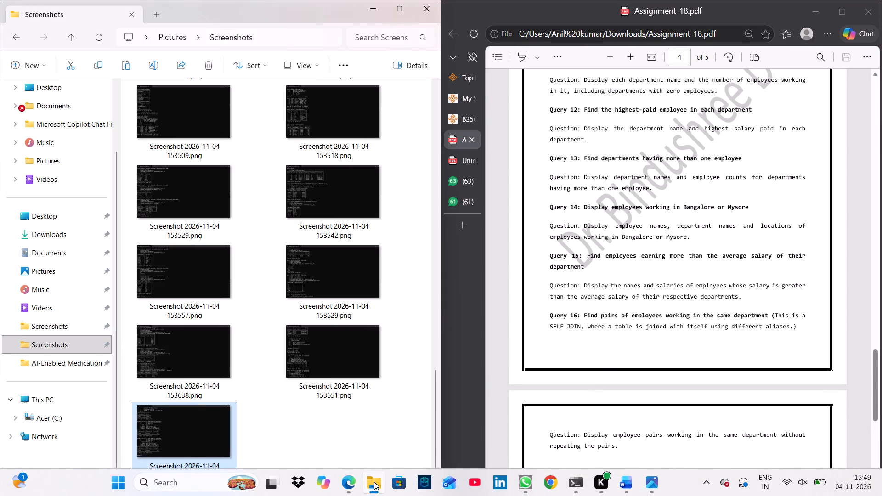
pyautogui.doubleClick(40, 248)
pyautogui.scroll(-8, 178, 229)
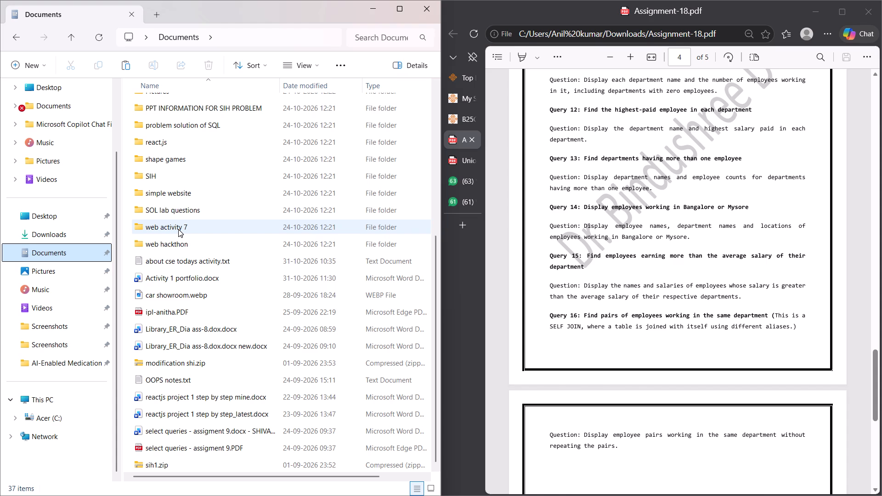
pyautogui.scroll(9, 178, 229)
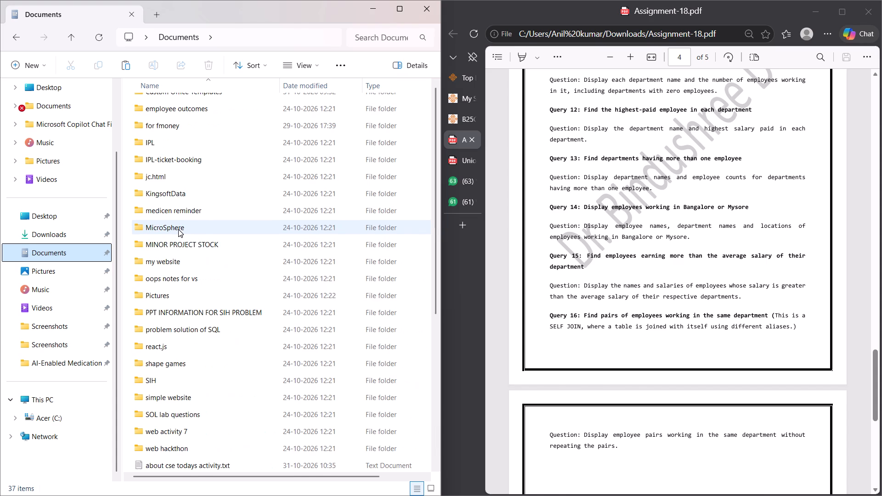
pyautogui.scroll(10, 178, 229)
pyautogui.scroll(-7, 178, 229)
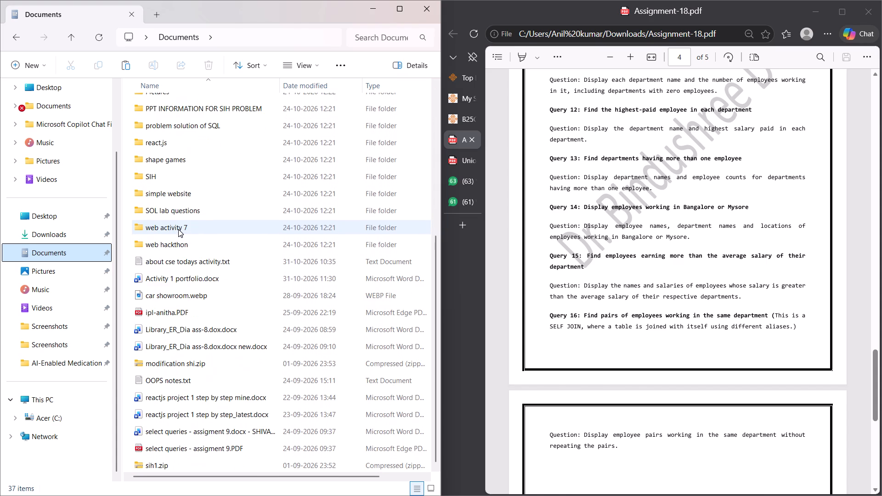
# Copy DBMS_ATCIVITY_18.docx from the OneDrive Documents folder.
pyautogui.click(72, 105)
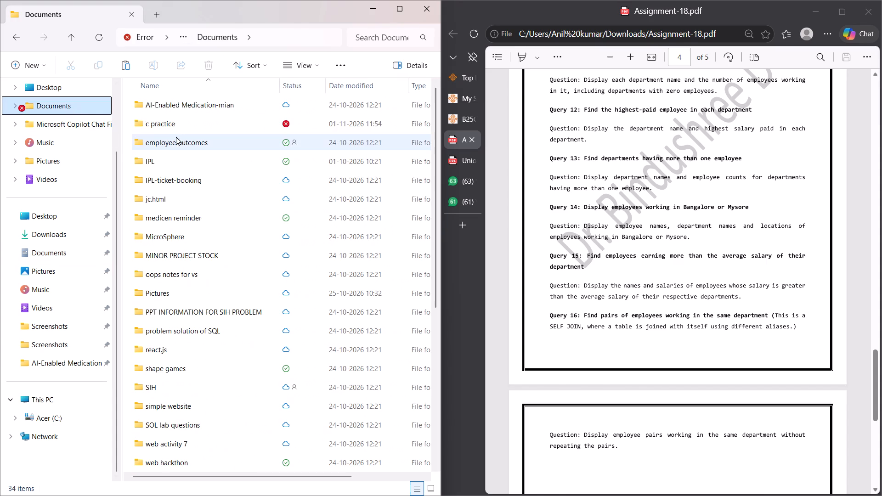
pyautogui.scroll(-9, 203, 158)
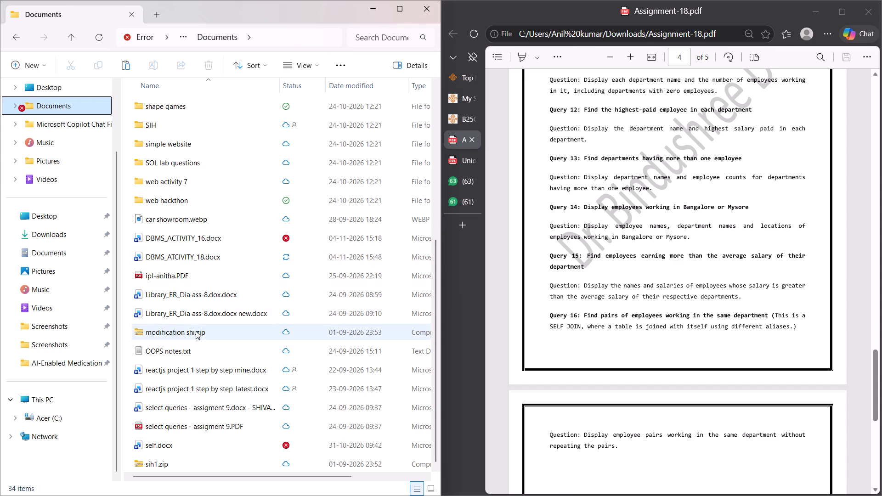
pyautogui.click(222, 256)
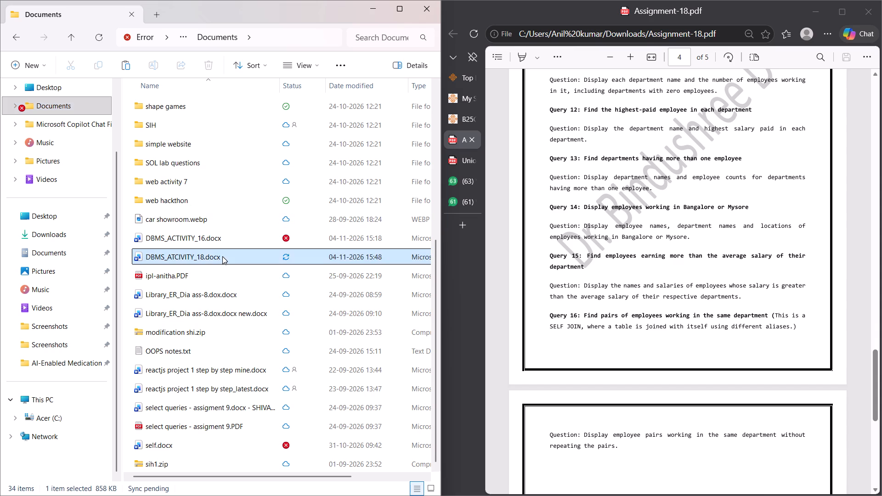
pyautogui.rightClick(222, 256)
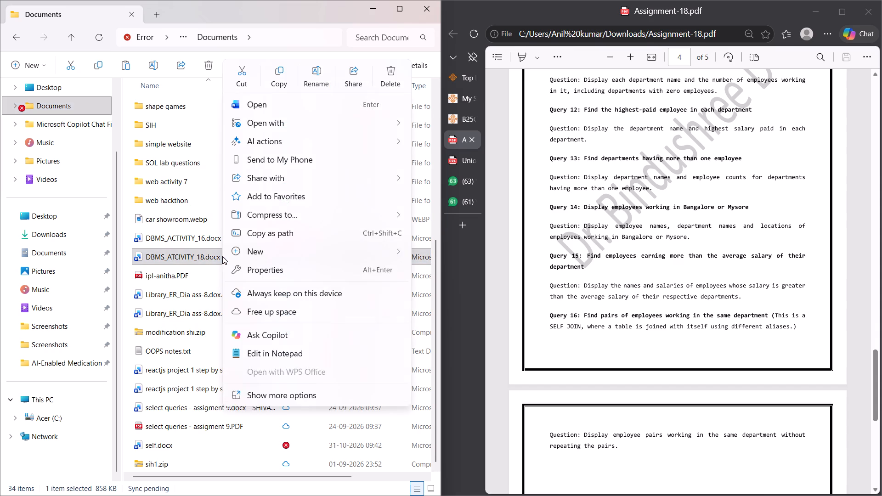
pyautogui.click(285, 70)
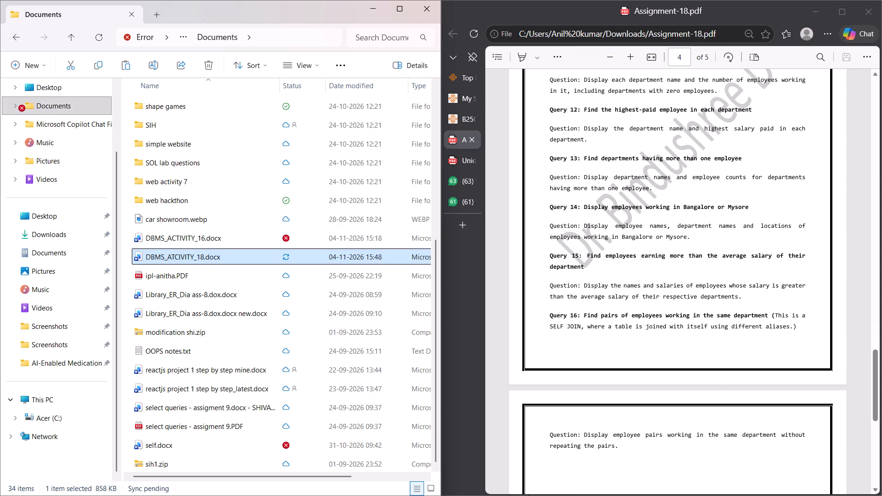
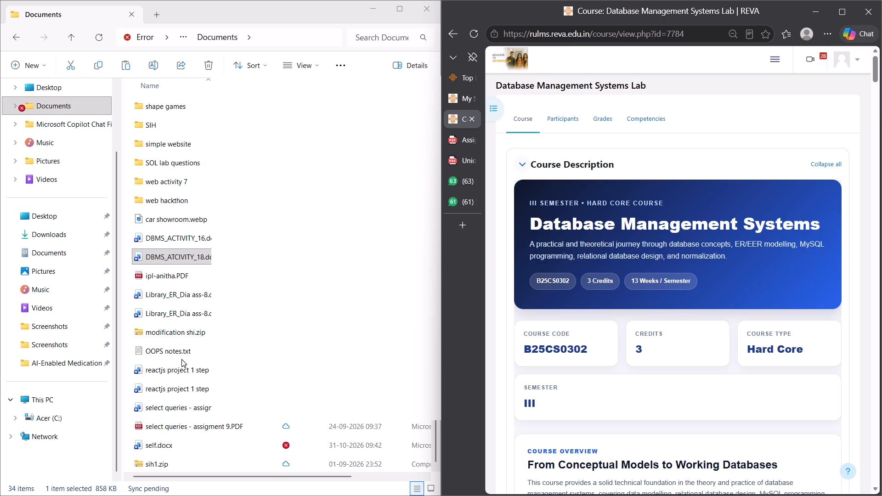
# Open DBMS_ATCIVITY_18.docx from the OneDrive Documents folder to check its content, and minimize it again.
pyautogui.click(81, 465)
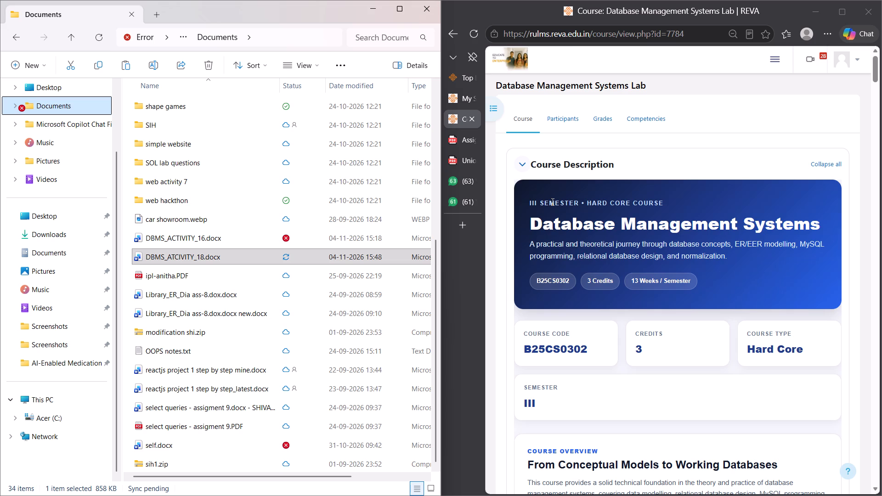
pyautogui.doubleClick(218, 253)
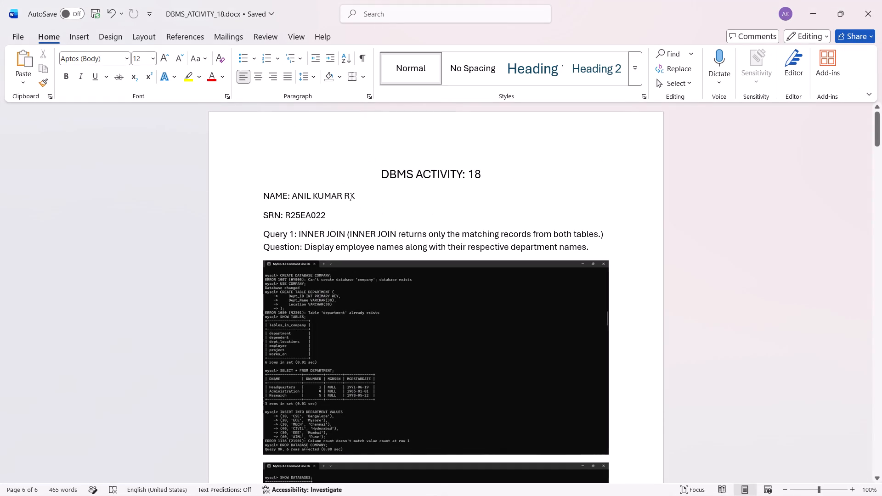
pyautogui.click(351, 199)
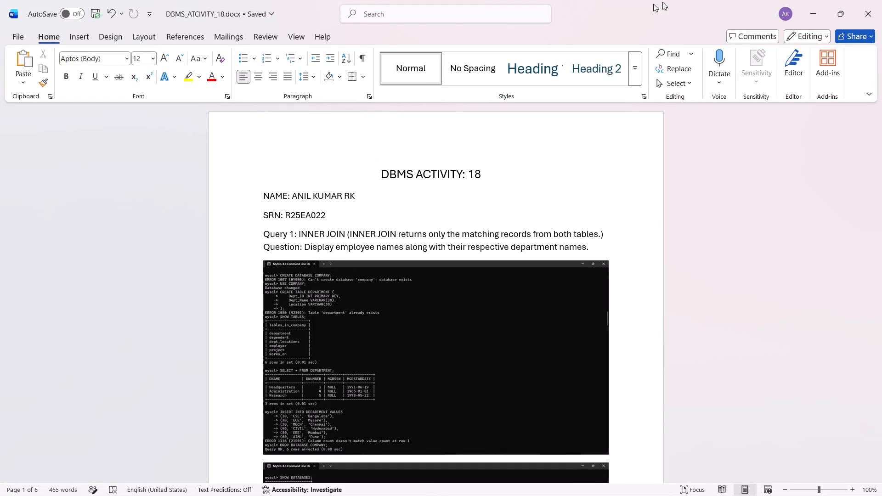
pyautogui.click(810, 7)
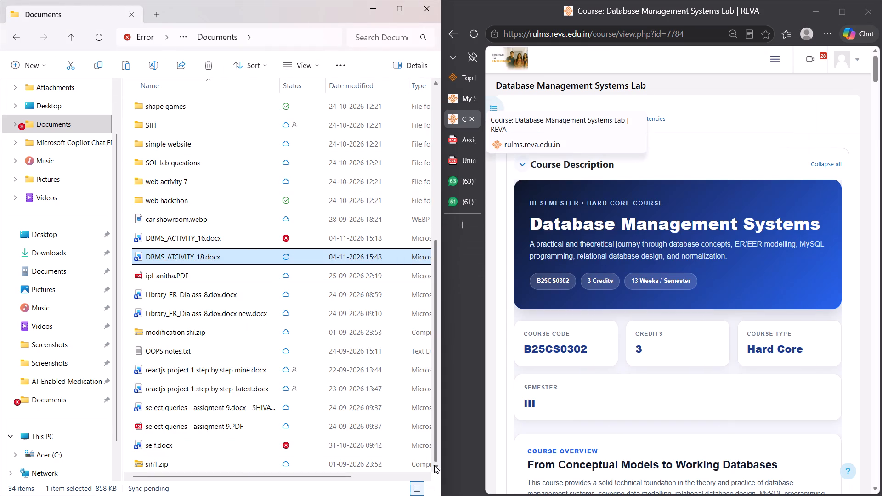
# Look through the Database Management Systems Lab course page for the AIML-A Assignment 18 on joins.
pyautogui.scroll(-12, 622, 187)
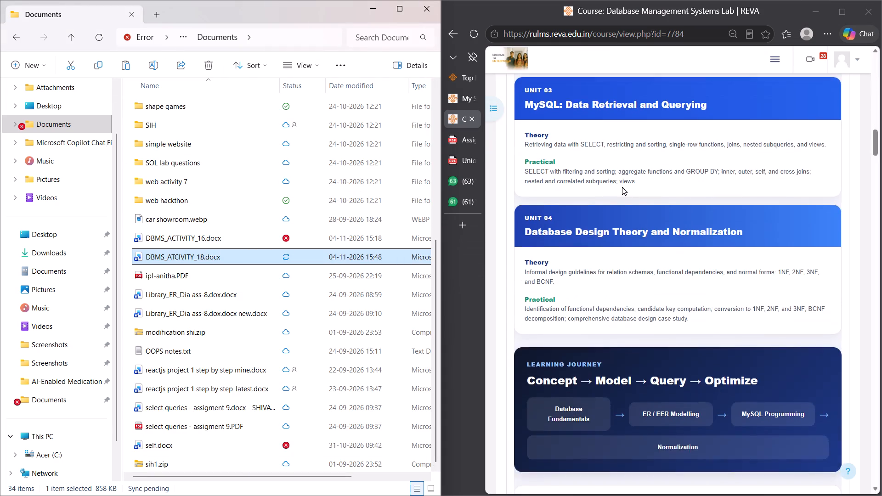
pyautogui.scroll(-14, 622, 187)
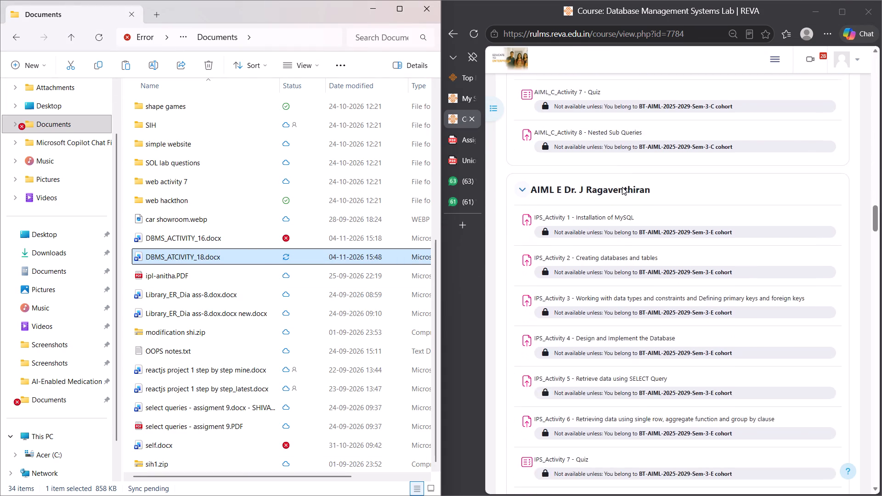
pyautogui.scroll(-11, 622, 187)
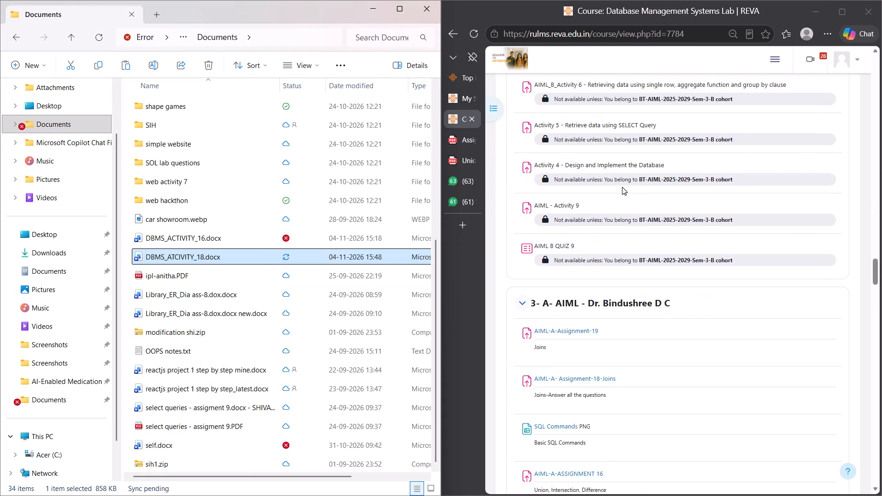
pyautogui.scroll(-2, 622, 187)
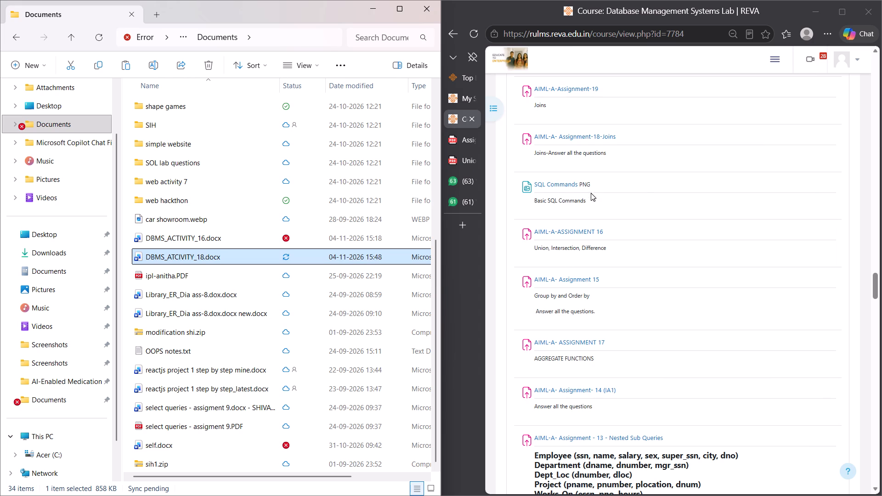
# Open AIML-A- Assignment-18-Joins in the 3- A- AIML section and start adding a submission.
pyautogui.scroll(2, 584, 139)
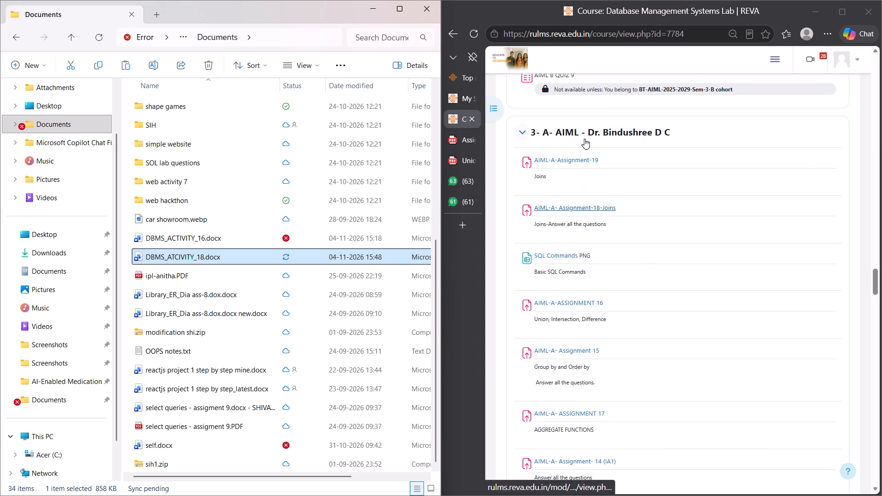
pyautogui.click(563, 209)
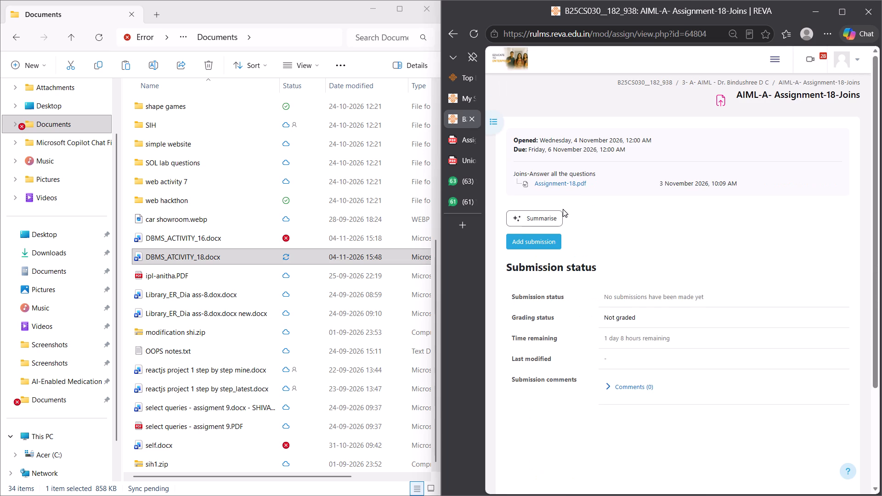
pyautogui.click(545, 246)
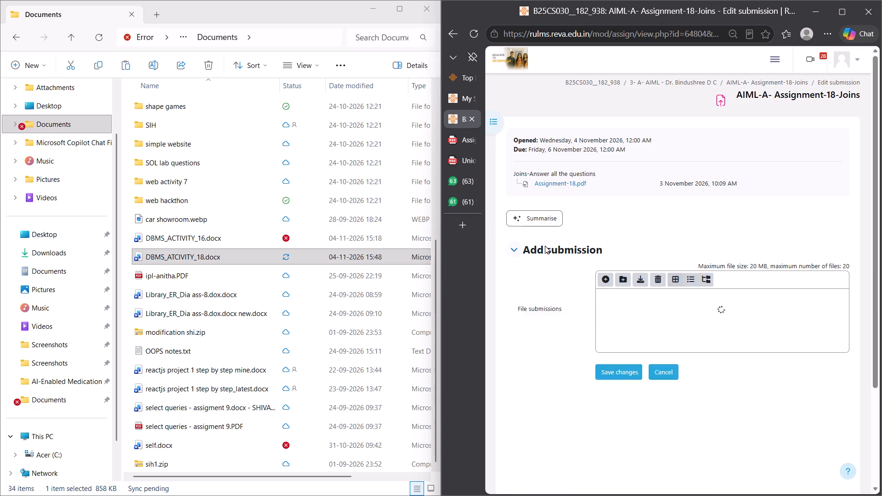
# Try to choose DBMS_ATCIVITY_18.docx from the OneDrive Documents folder as the file to upload for the submission.
pyautogui.click(719, 323)
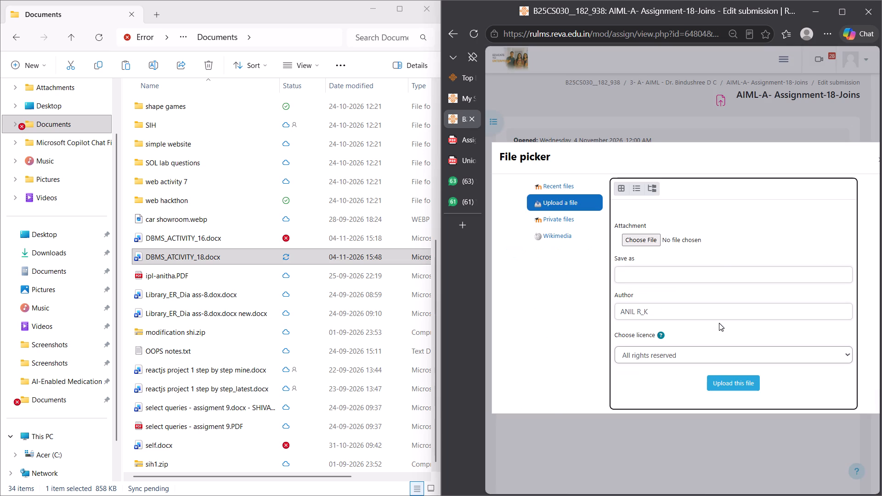
pyautogui.click(643, 235)
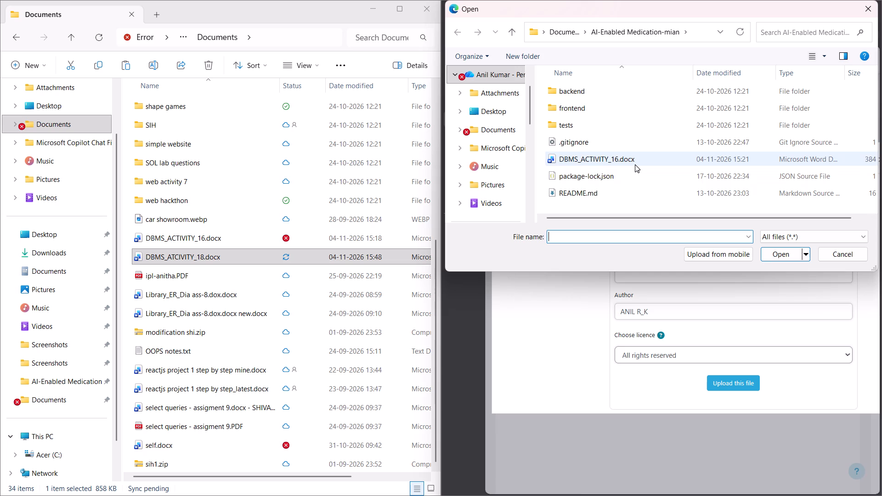
pyautogui.scroll(-1, 635, 164)
pyautogui.hscroll(-1, 635, 164)
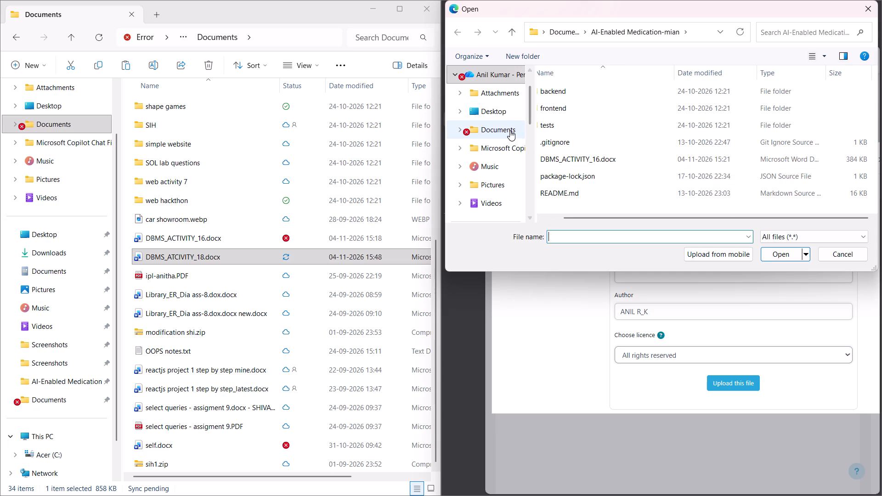
pyautogui.click(510, 130)
pyautogui.scroll(-7, 604, 133)
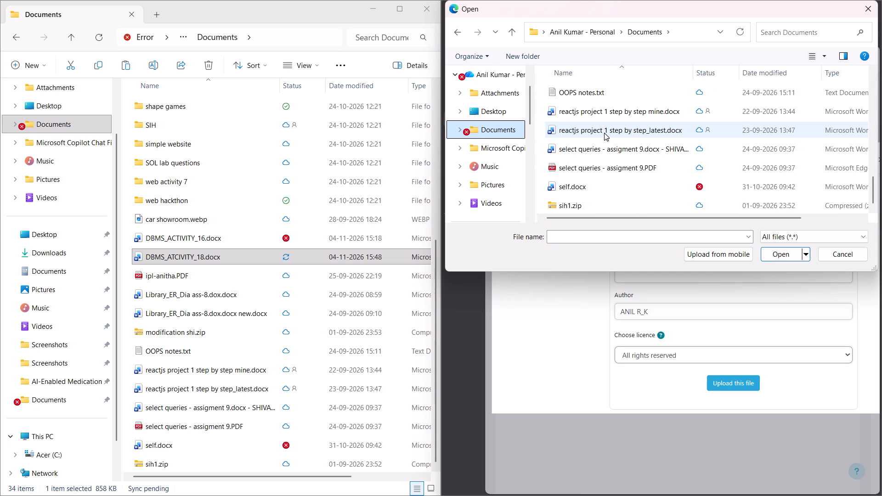
pyautogui.scroll(1, 604, 133)
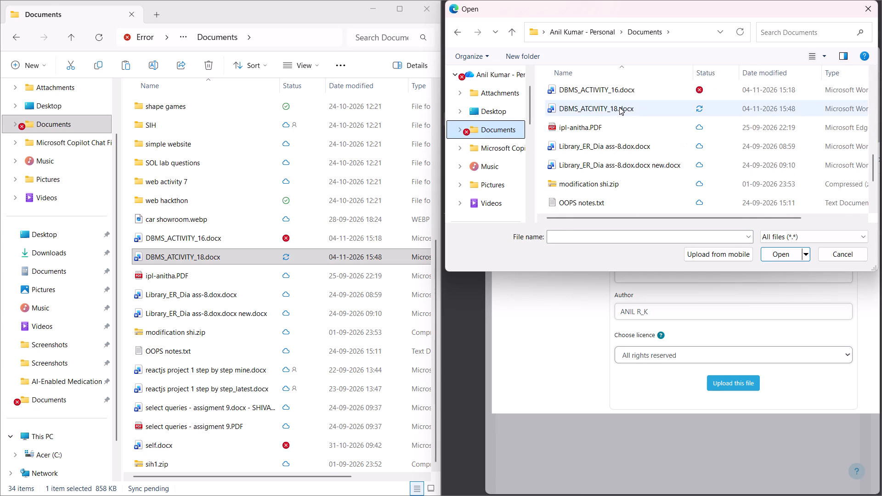
pyautogui.click(619, 107)
pyautogui.click(781, 254)
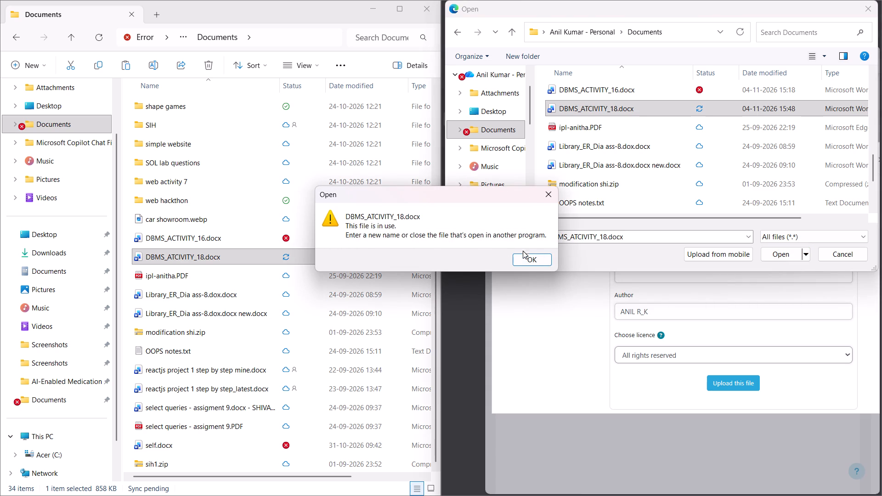
# Dismiss the file notice and close the DBMS_ATCIVITY_18 document that is open in Word.
pyautogui.click(526, 256)
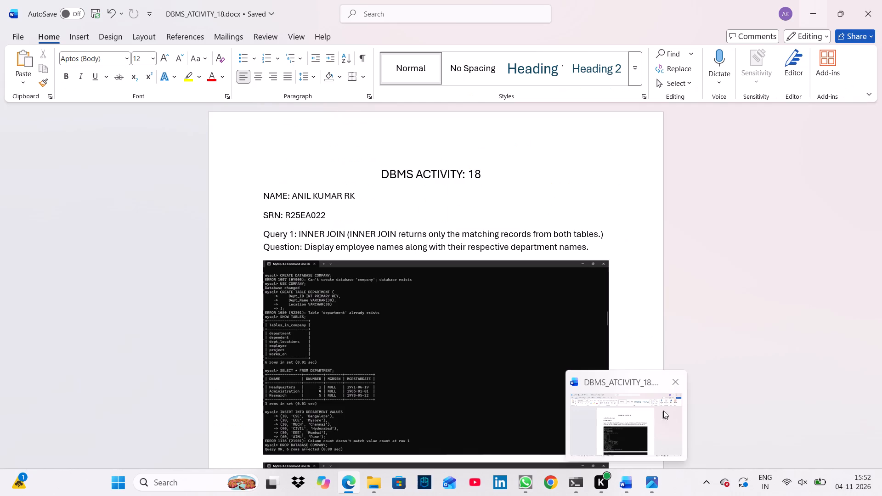
pyautogui.click(675, 380)
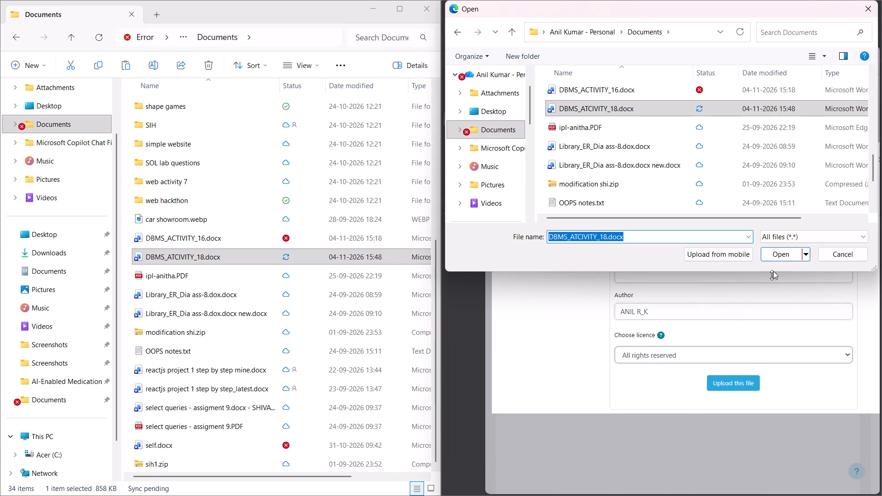
# Attach DBMS_ATCIVITY_18.docx and upload it to the assignment's file submissions.
pyautogui.click(780, 251)
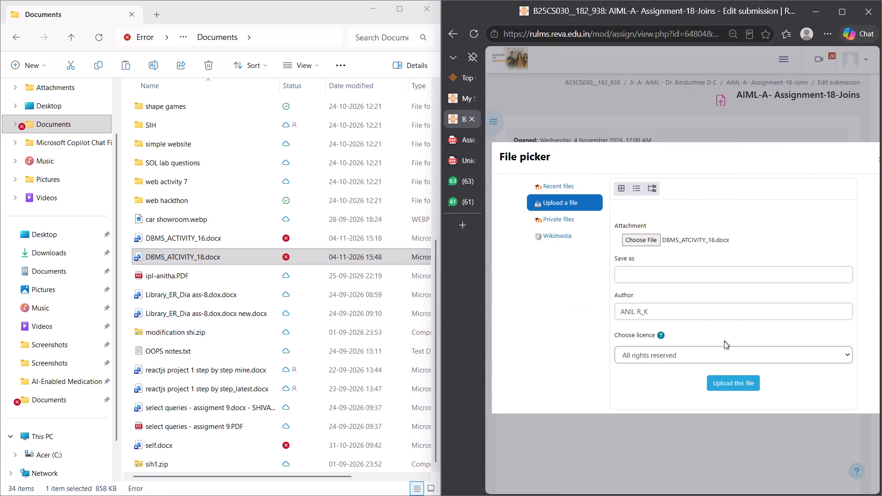
pyautogui.click(723, 382)
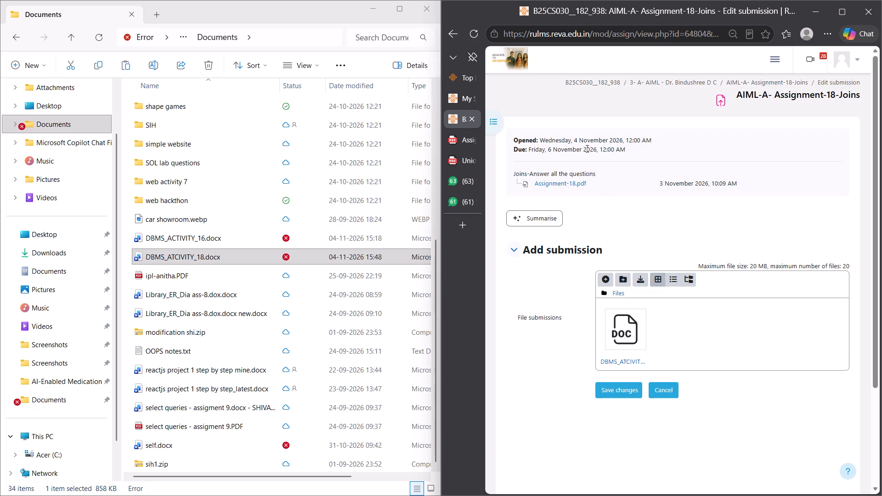
# Switch to the open My Semester Courses page.
pyautogui.click(448, 101)
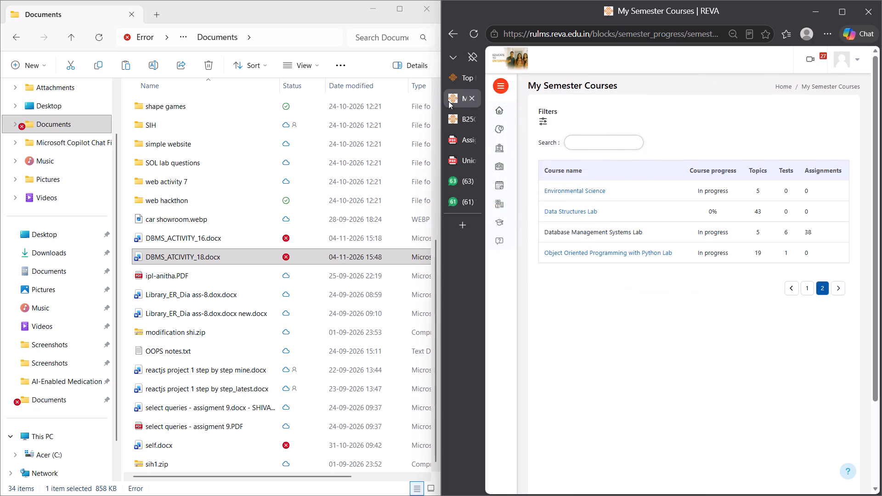
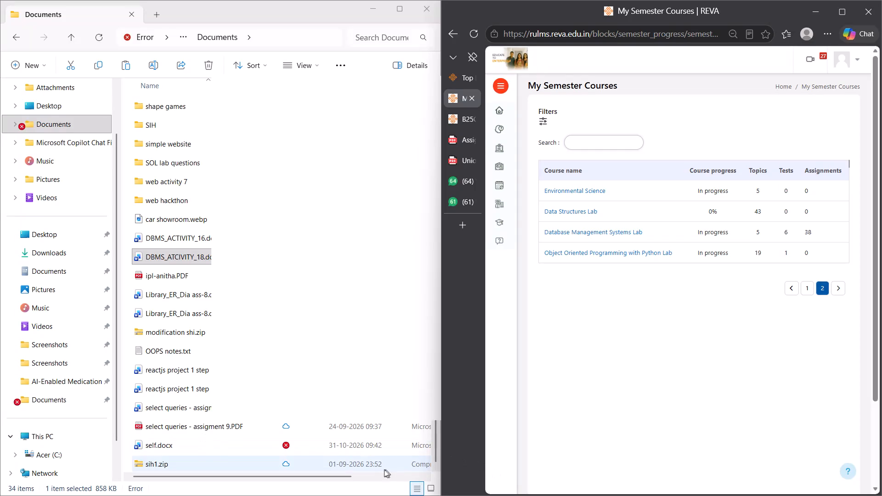
# Open DBMS_ATCIVITY_18.docx from the Documents folder in File Explorer.
pyautogui.click(359, 483)
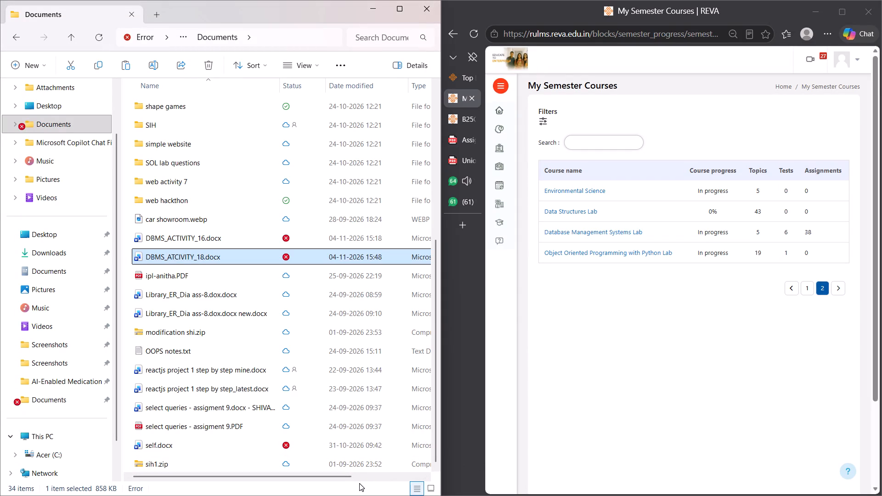
pyautogui.rightClick(261, 255)
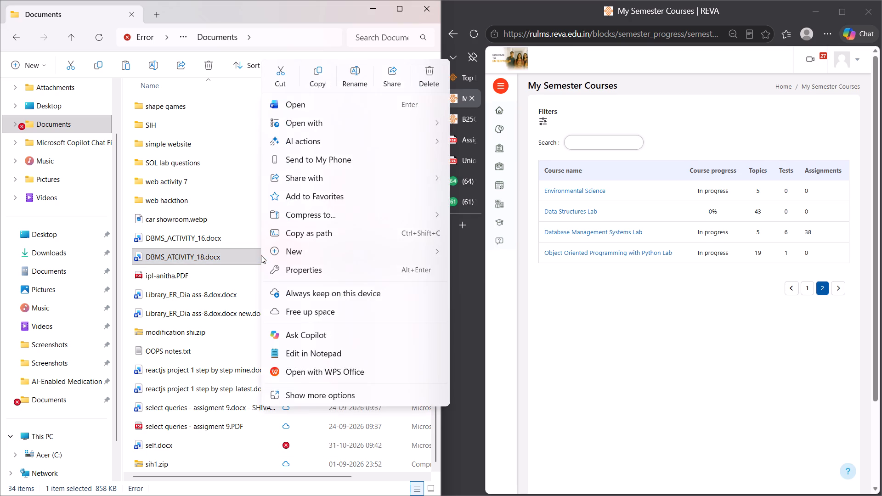
pyautogui.click(282, 103)
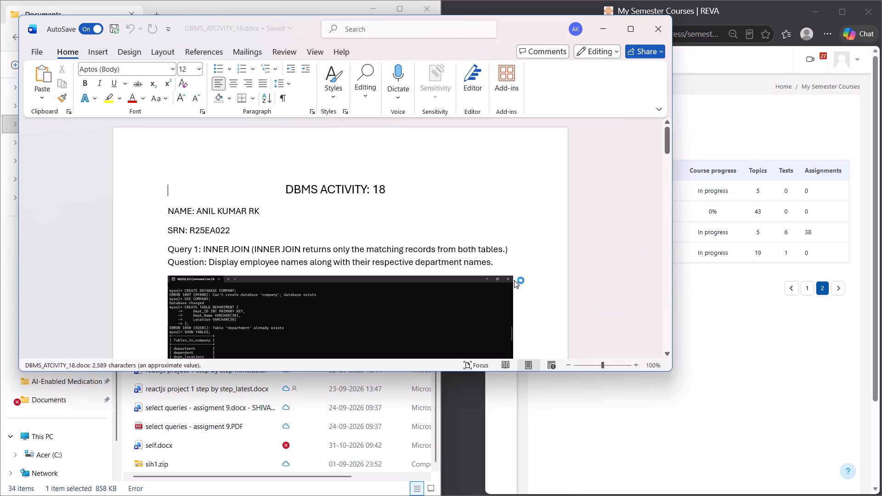
# Replace the student name on the NAME line under the document title with the other student's name.
pyautogui.click(242, 210)
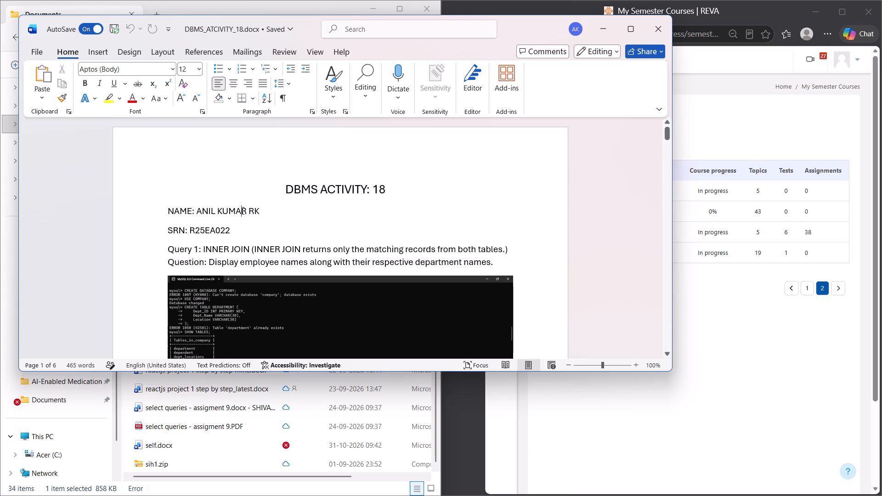
pyautogui.press('Right')
pyautogui.press('Right')
pyautogui.press('Right')
pyautogui.press('Right')
pyautogui.press('BackSpace')
pyautogui.press('BackSpace')
pyautogui.press('BackSpace')
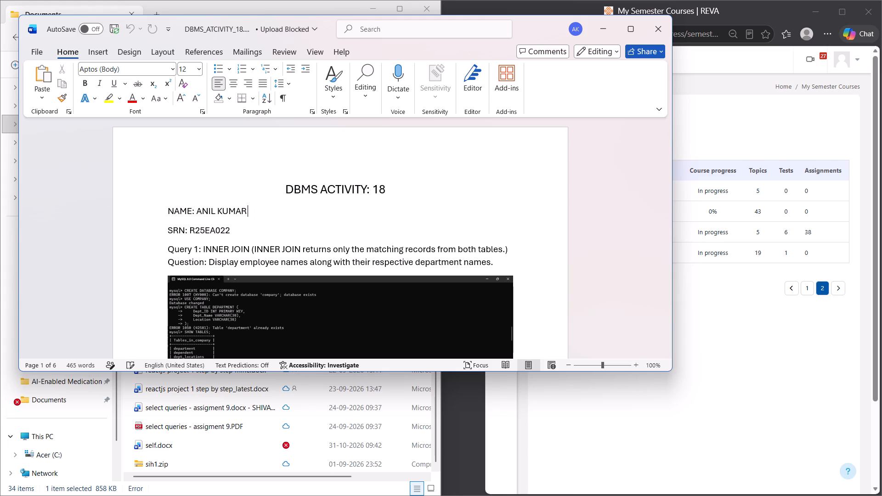
pyautogui.press('BackSpace')
pyautogui.press('BackSpace')
pyautogui.press('BackSpace')
pyautogui.press('BackSpace')
pyautogui.press('BackSpace')
pyautogui.press('BackSpace')
pyautogui.press('BackSpace')
pyautogui.press('BackSpace')
pyautogui.press('BackSpace')
pyautogui.press('BackSpace')
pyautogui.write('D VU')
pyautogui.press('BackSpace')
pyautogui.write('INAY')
# Change the last two digits of the student number on the SRN line to 62.
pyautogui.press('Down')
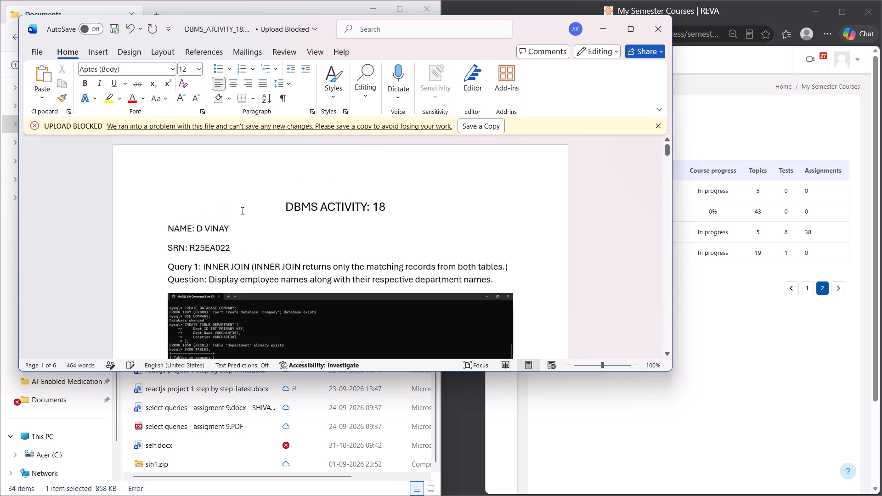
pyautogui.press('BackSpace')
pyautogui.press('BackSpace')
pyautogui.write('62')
# Save a copy of the document as DBMS_ATCIVITY_62_18 in Word Document format in the OneDrive Documents folder.
pyautogui.click(34, 49)
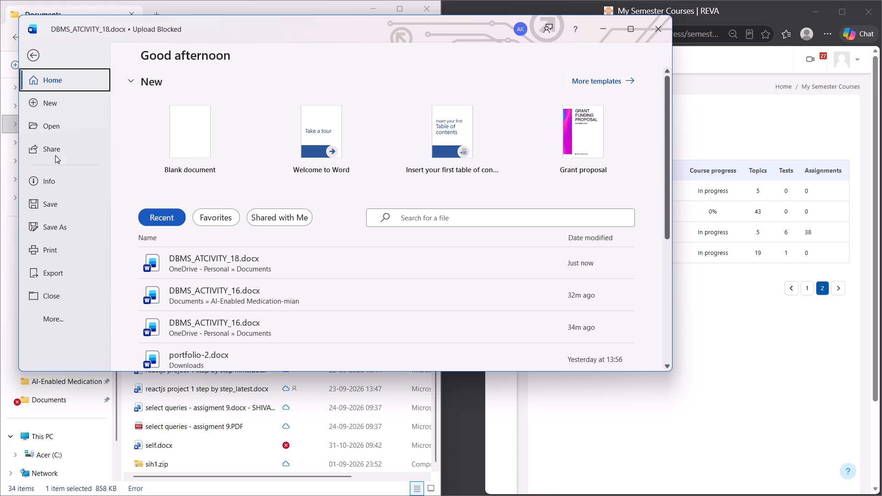
pyautogui.click(59, 229)
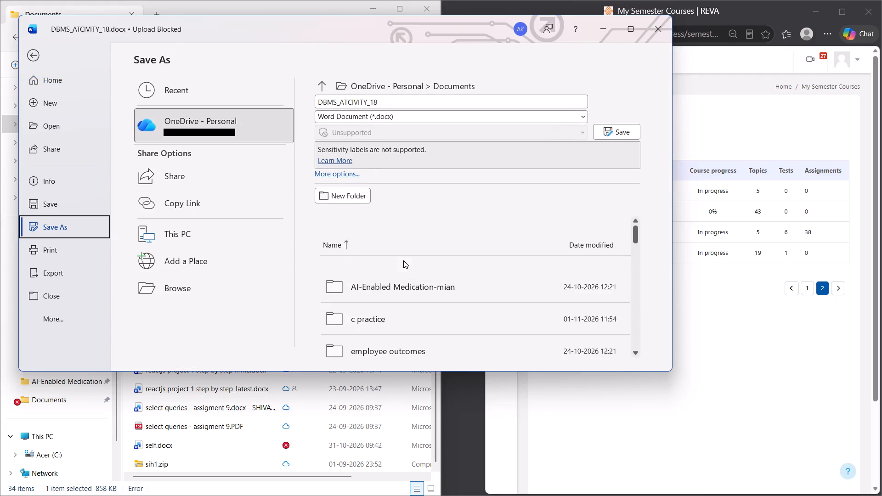
pyautogui.scroll(-8, 403, 260)
pyautogui.scroll(7, 403, 260)
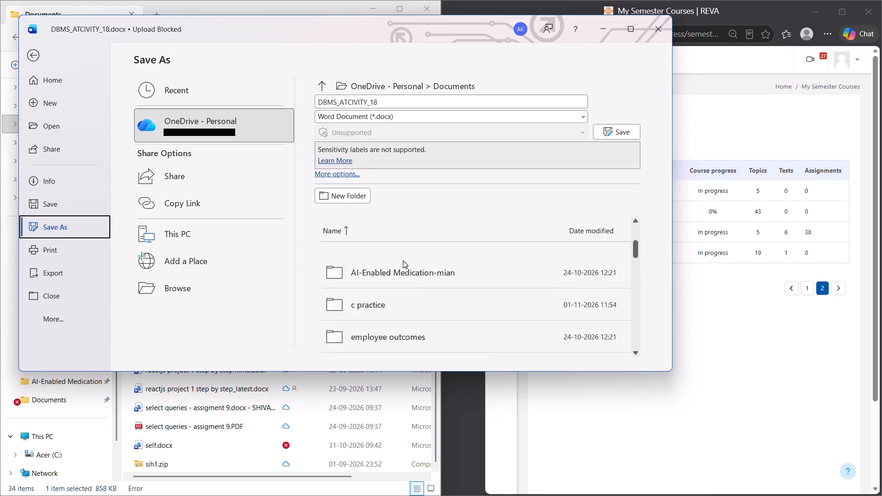
pyautogui.click(382, 105)
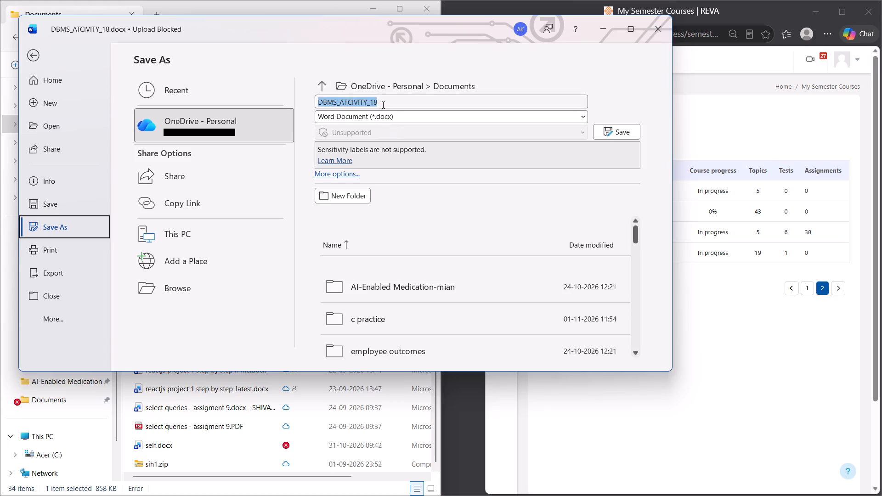
pyautogui.press('Left')
pyautogui.press('Right')
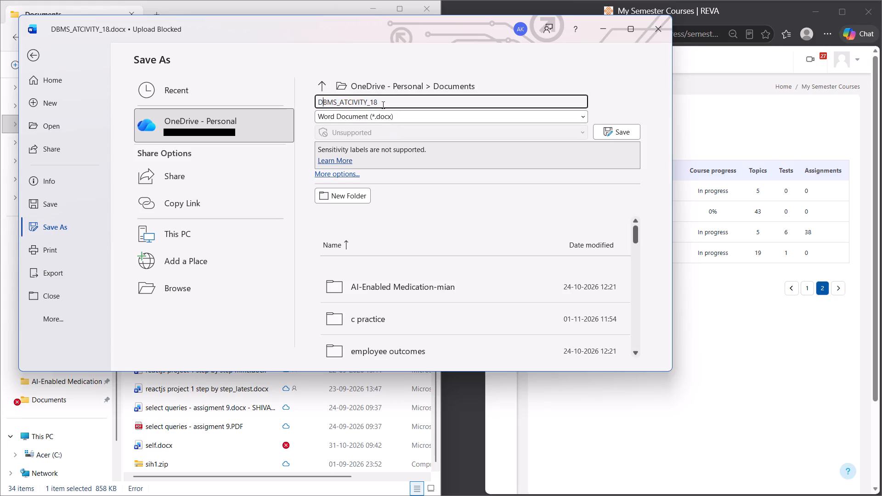
pyautogui.press('Right')
pyautogui.press('Right')
pyautogui.press('Right')
pyautogui.press('Right')
pyautogui.press('Right')
pyautogui.press('Right')
pyautogui.press('Right')
pyautogui.press('Right')
pyautogui.press('Right')
pyautogui.press('Right')
pyautogui.press('Right')
pyautogui.press('Right')
pyautogui.press('Right')
pyautogui.hotkey('shift', '_')
pyautogui.press('BackSpace')
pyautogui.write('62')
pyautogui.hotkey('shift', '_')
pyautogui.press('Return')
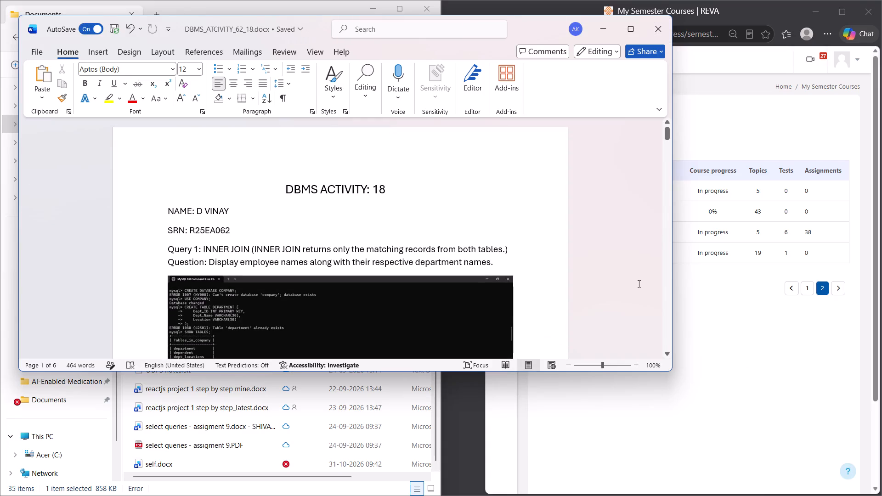
# Minimize the Word document and bring up the user account options on the REVA My Semester Courses page in the browser.
pyautogui.click(606, 22)
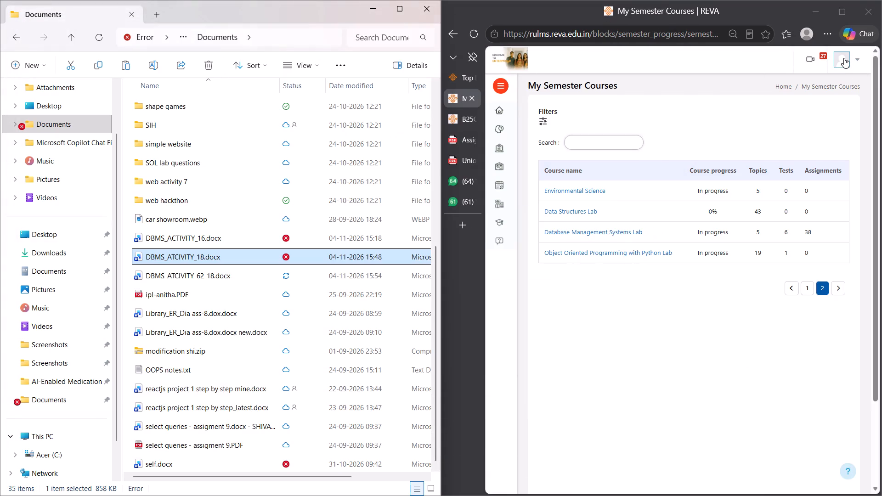
pyautogui.click(858, 59)
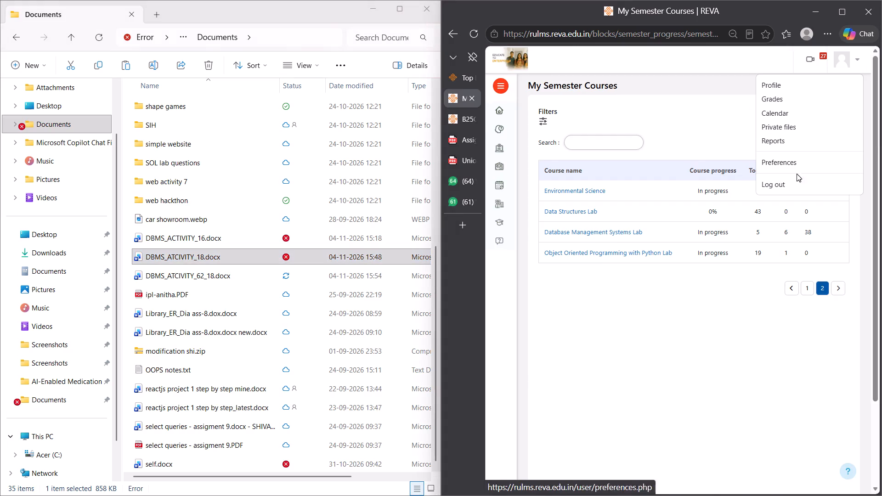
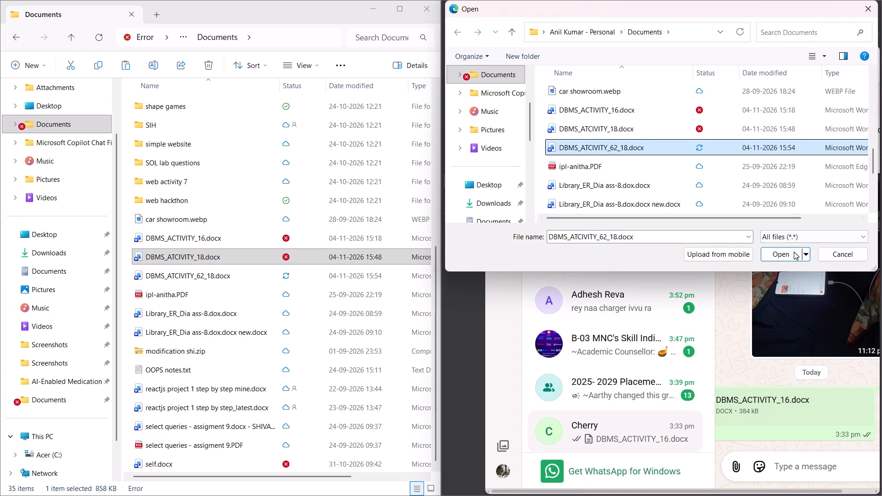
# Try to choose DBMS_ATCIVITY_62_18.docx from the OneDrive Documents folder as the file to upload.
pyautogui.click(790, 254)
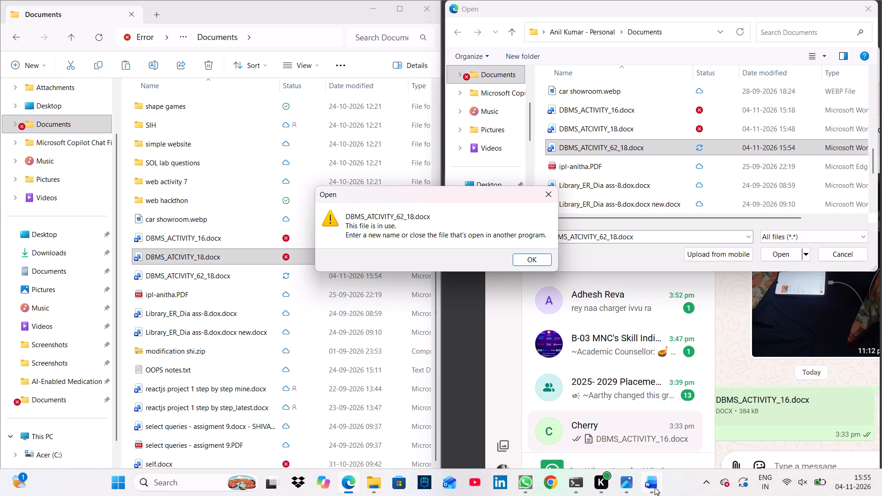
# Close the DBMS_ATCIVITY_62_18 document that is still open in Word.
pyautogui.click(702, 382)
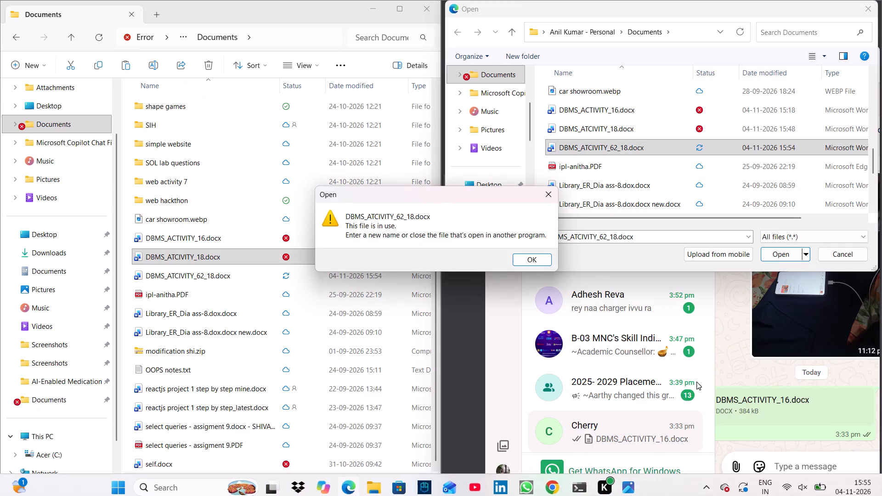
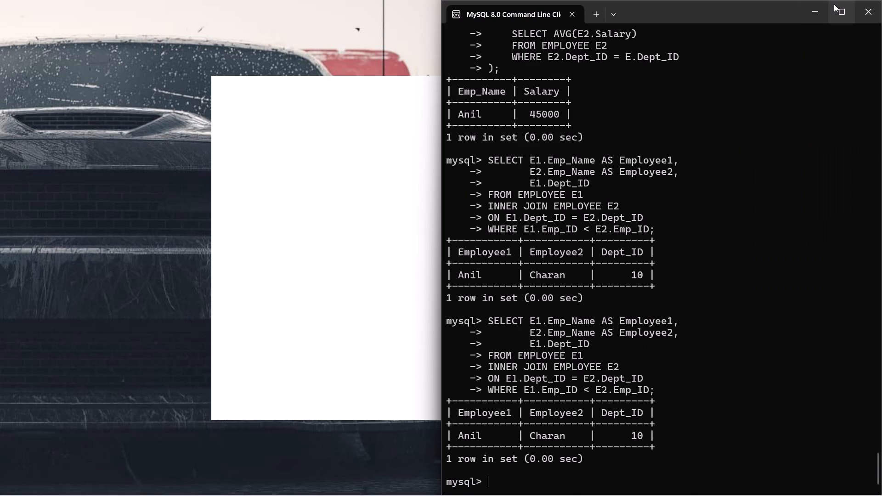
# Check the document attached to the AIML-A- Assignment-18-Joins submission.
pyautogui.click(760, 29)
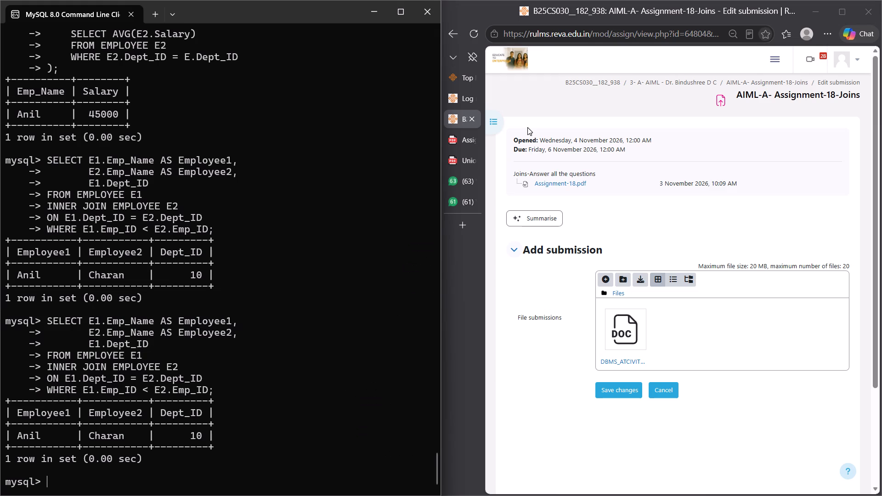
pyautogui.scroll(-9, 191, 300)
pyautogui.scroll(2, 625, 360)
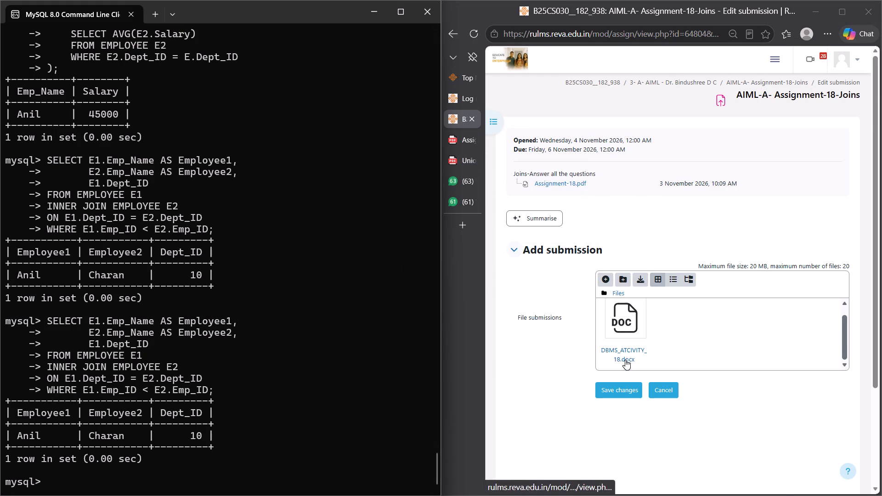
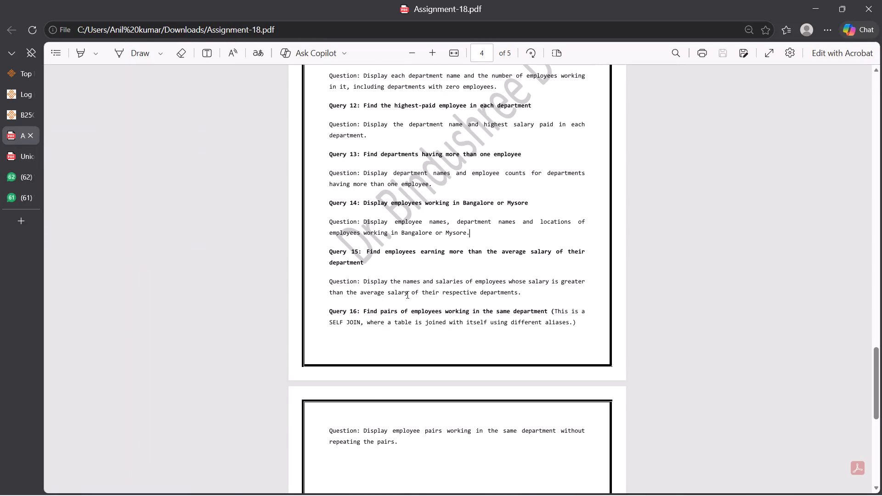
pyautogui.scroll(-2, 410, 299)
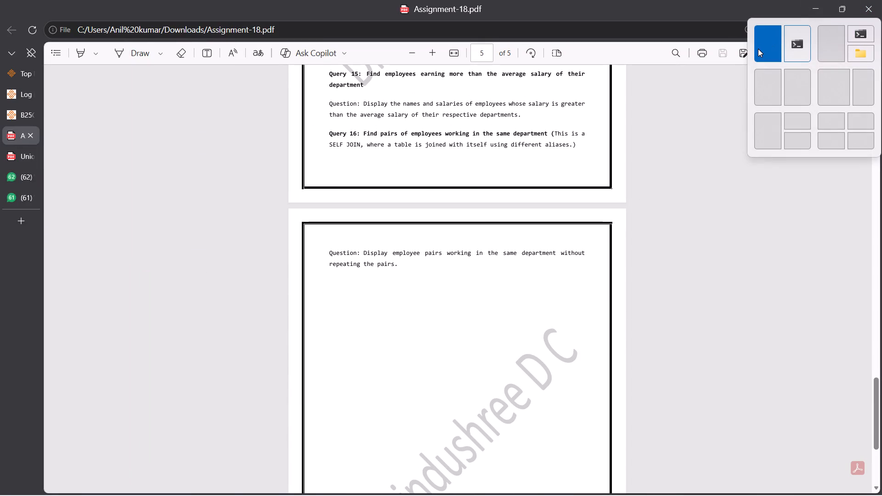
pyautogui.click(758, 49)
# Review the join query results in the MySQL session alongside Queries 15 and 16 of Assignment-18.
pyautogui.scroll(3, 641, 285)
pyautogui.scroll(-8, 641, 285)
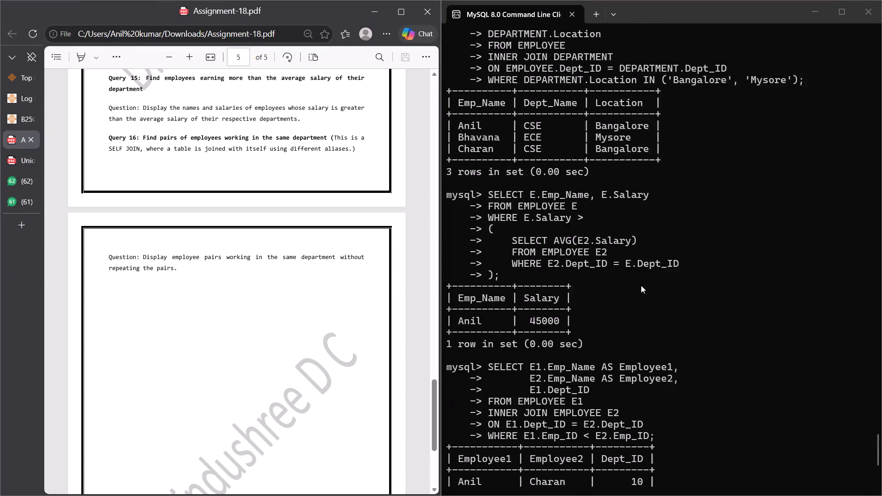
pyautogui.scroll(-12, 641, 285)
pyautogui.scroll(8, 641, 285)
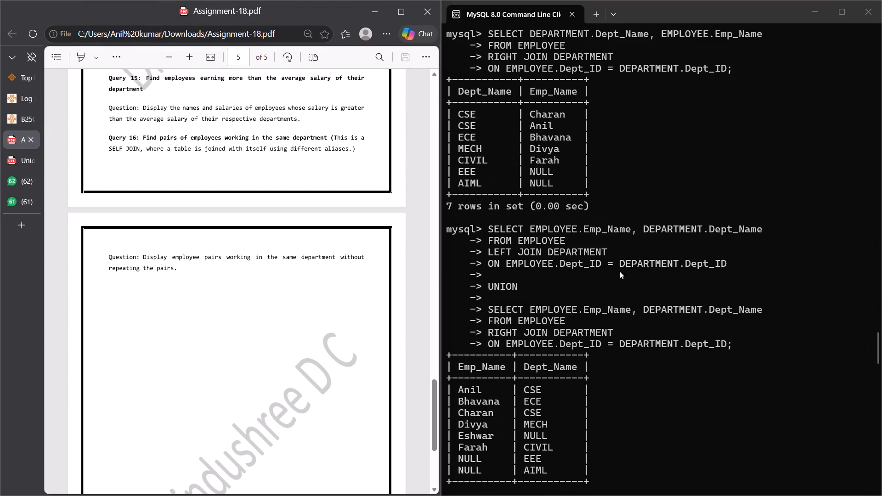
pyautogui.click(626, 267)
pyautogui.click(558, 285)
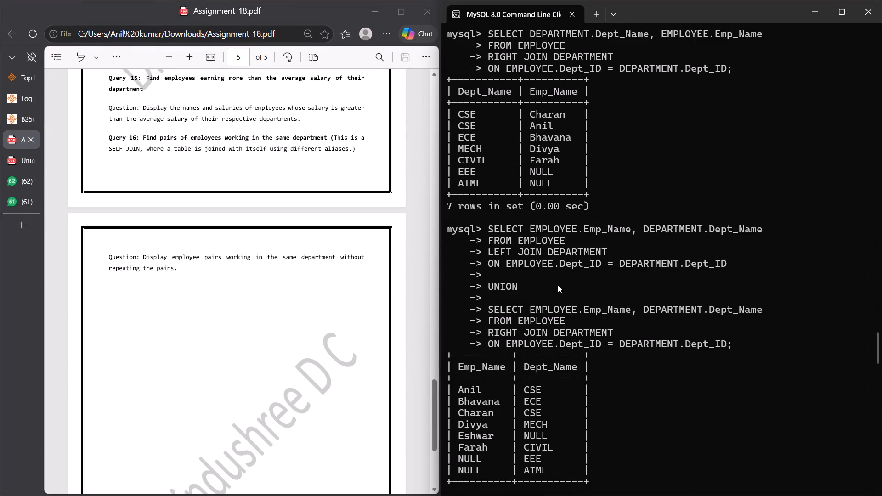
pyautogui.scroll(-5, 558, 285)
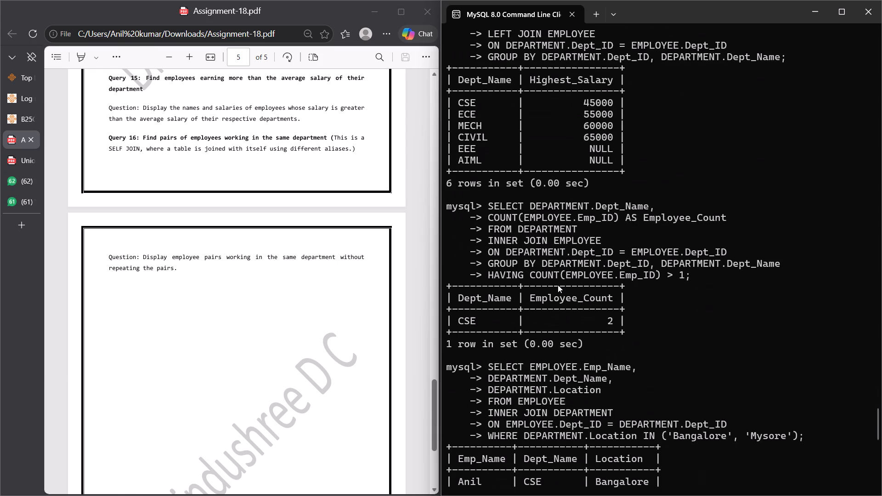
pyautogui.scroll(-1, 558, 285)
# Examine the Joins Venn diagrams and the table of JOIN types and records returned in Assignment-18.
pyautogui.scroll(10, 214, 236)
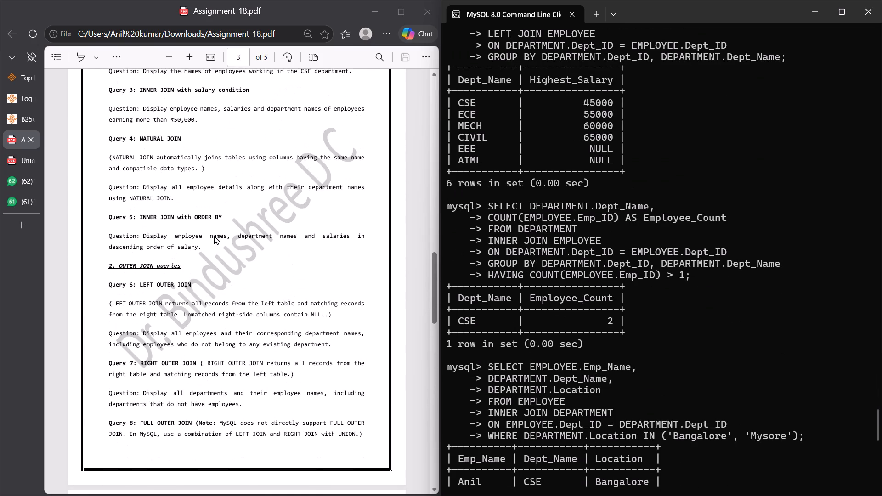
pyautogui.scroll(18, 214, 236)
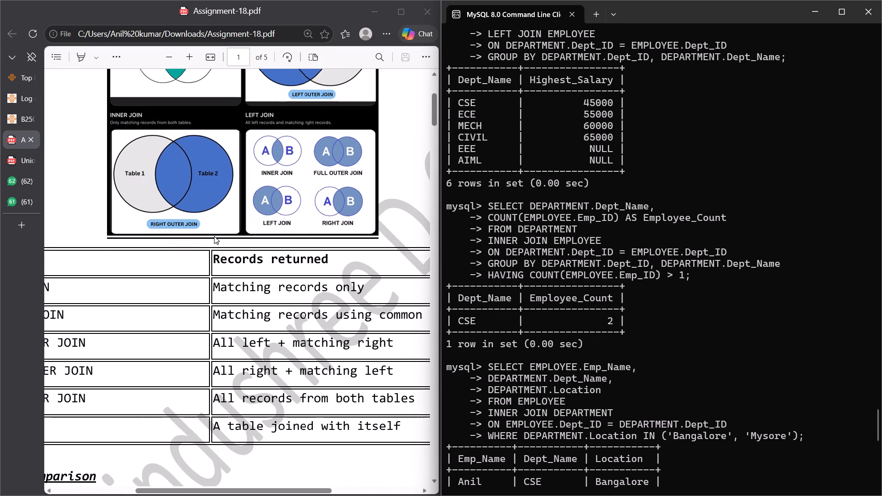
pyautogui.scroll(2, 214, 236)
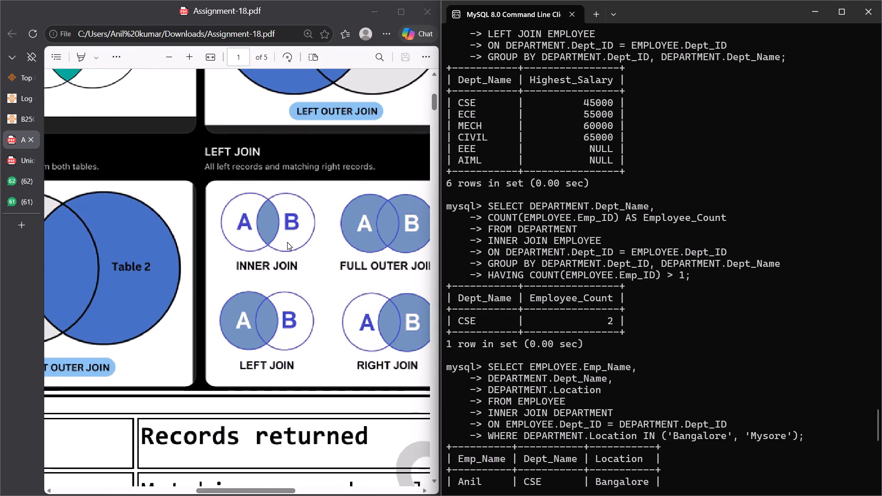
pyautogui.hscroll(-1, 287, 242)
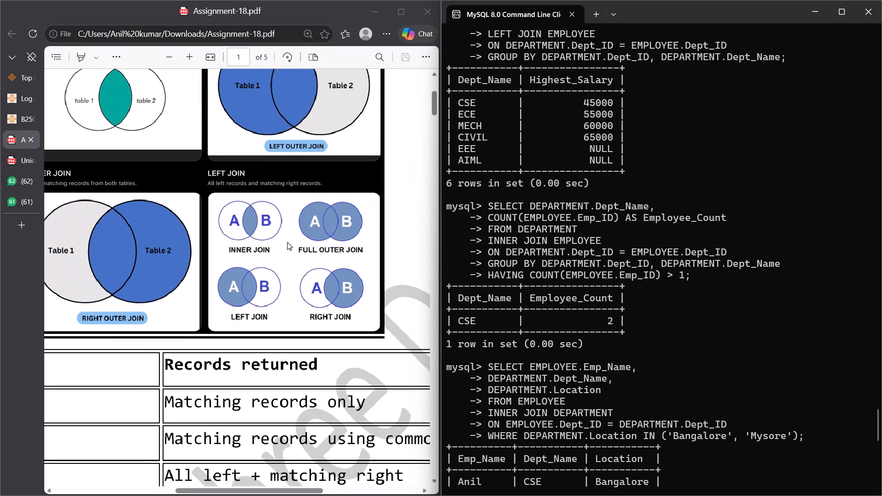
pyautogui.scroll(1, 287, 242)
pyautogui.hscroll(1, 287, 242)
pyautogui.scroll(-1, 287, 242)
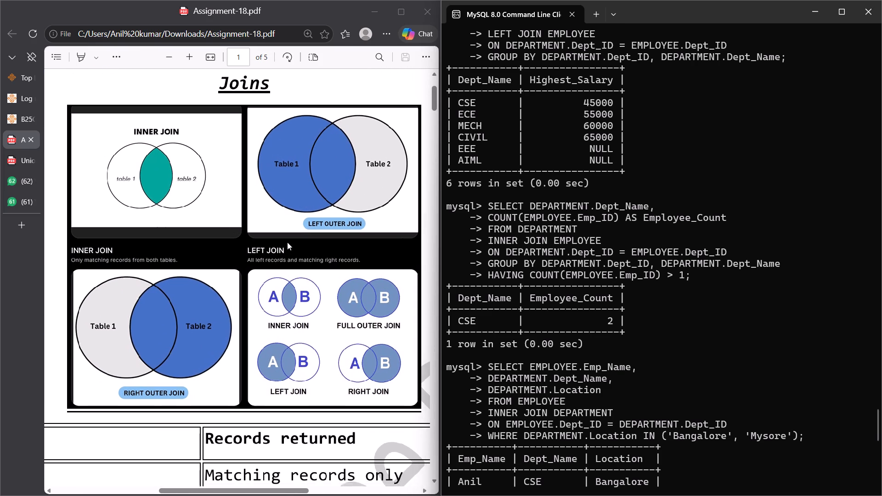
pyautogui.scroll(-2, 287, 242)
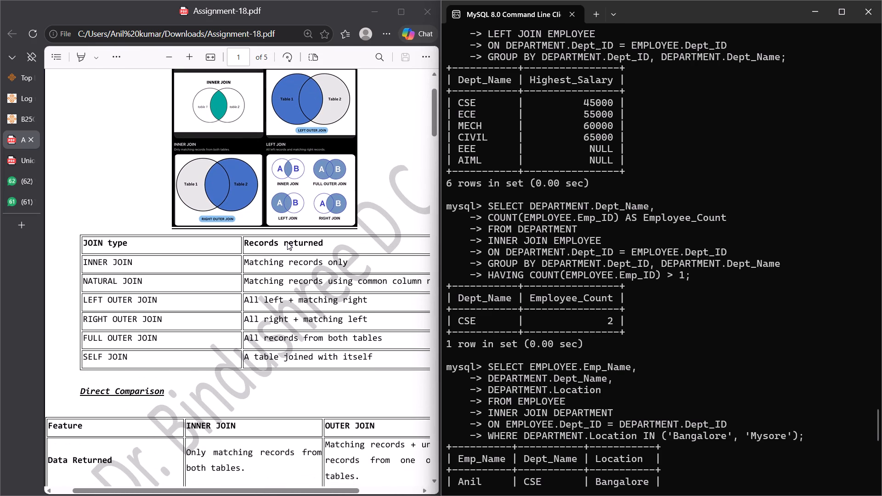
pyautogui.scroll(-1, 267, 125)
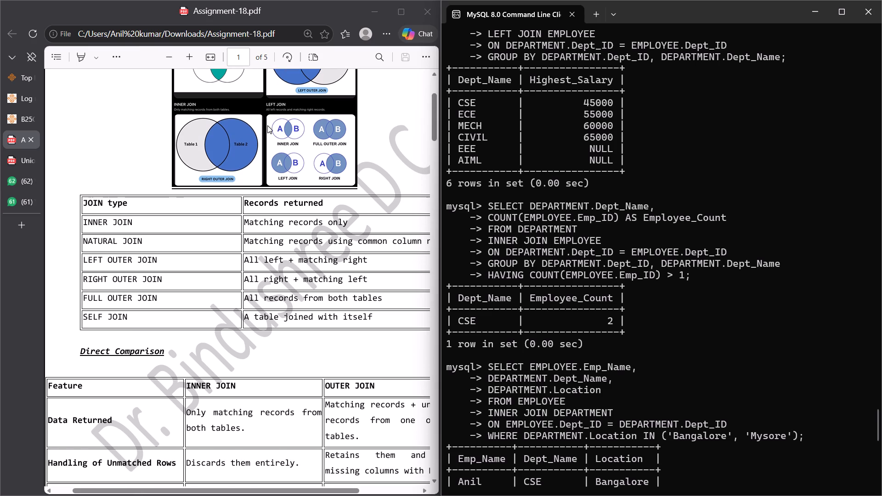
pyautogui.scroll(-1, 267, 125)
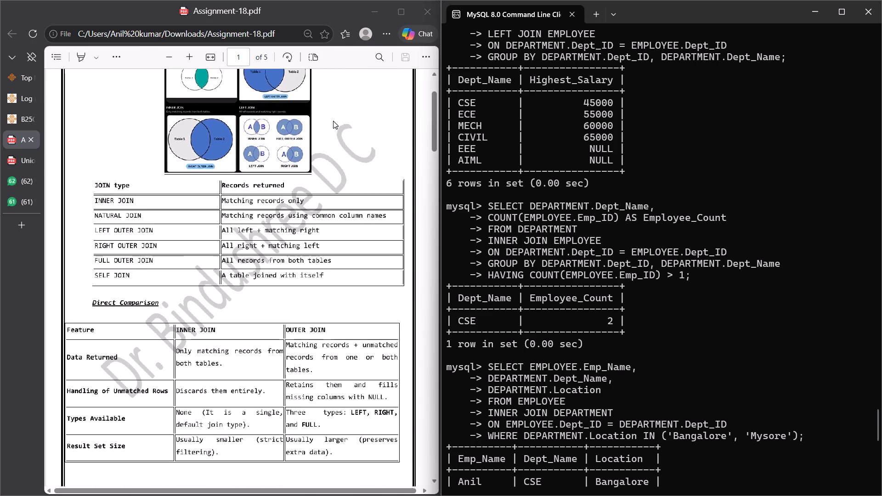
# Read the Direct Comparison table of INNER JOIN and OUTER JOIN, plus the remaining Assignment-18 pages through Query 16.
pyautogui.scroll(-1, 333, 121)
pyautogui.scroll(1, 333, 121)
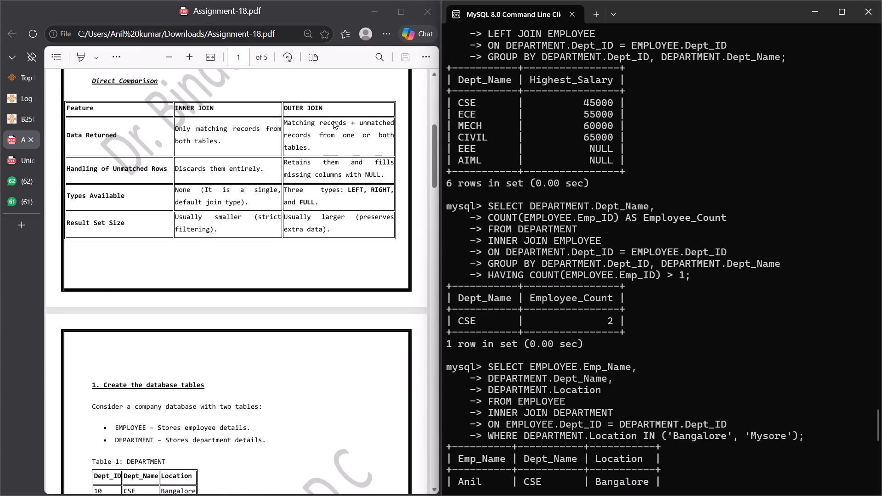
pyautogui.scroll(1, 333, 121)
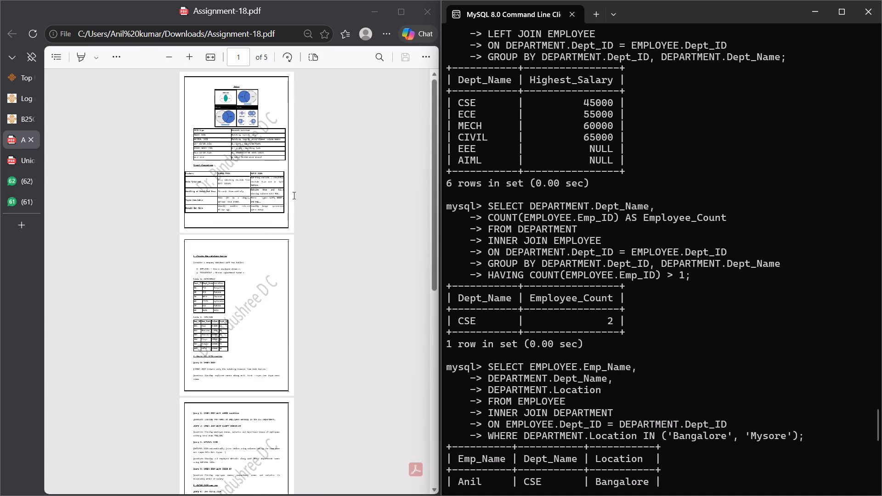
pyautogui.scroll(2, 293, 195)
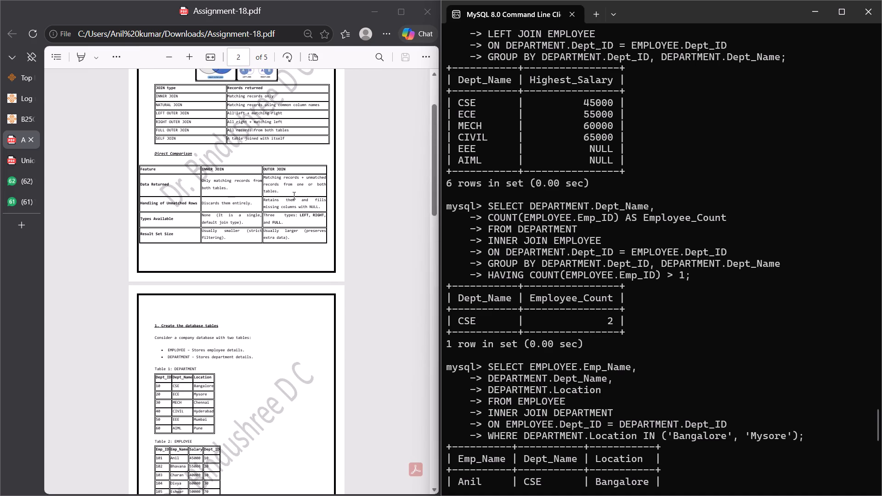
pyautogui.scroll(1, 293, 195)
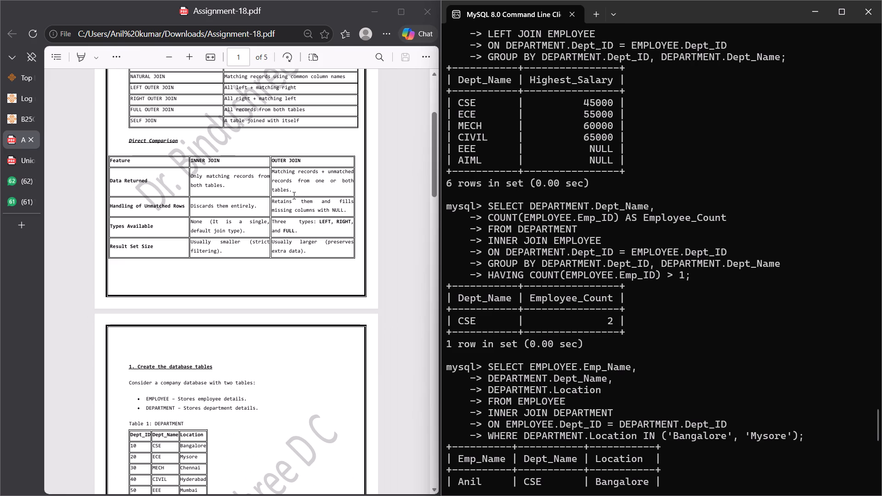
pyautogui.scroll(2, 293, 195)
pyautogui.hscroll(1, 293, 197)
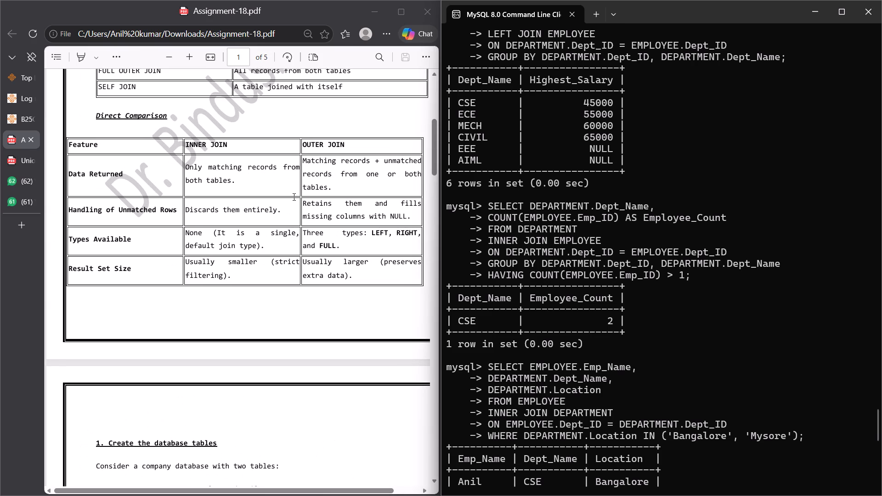
pyautogui.hscroll(1, 293, 197)
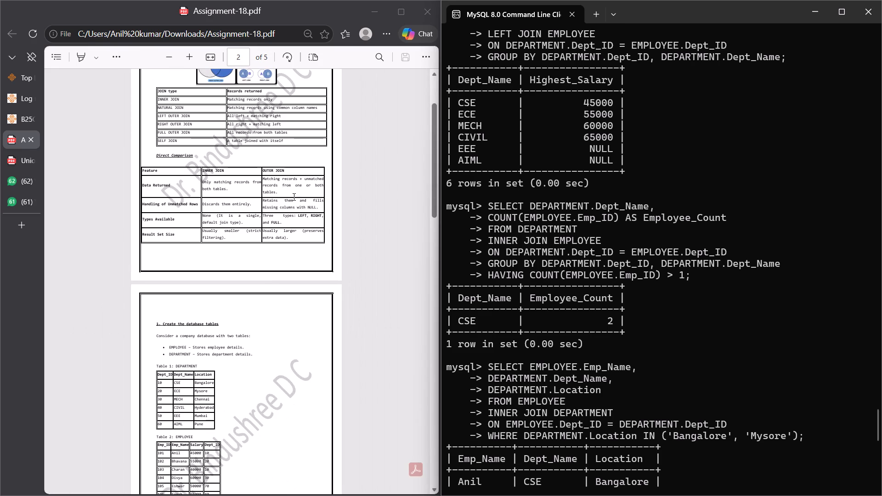
pyautogui.scroll(2, 293, 197)
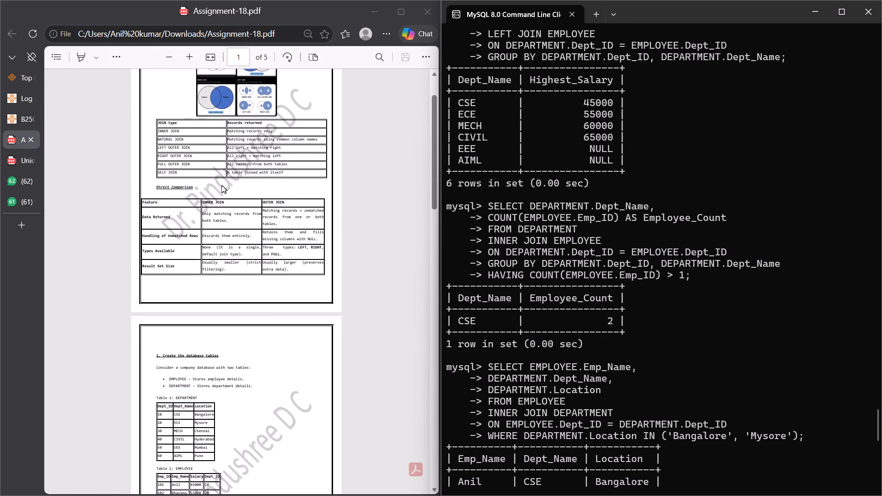
pyautogui.hscroll(3, 221, 185)
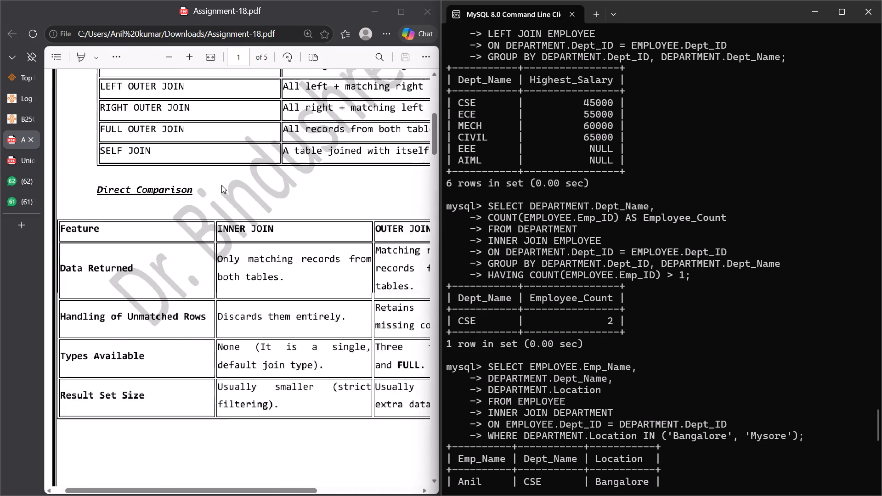
pyautogui.scroll(1, 221, 185)
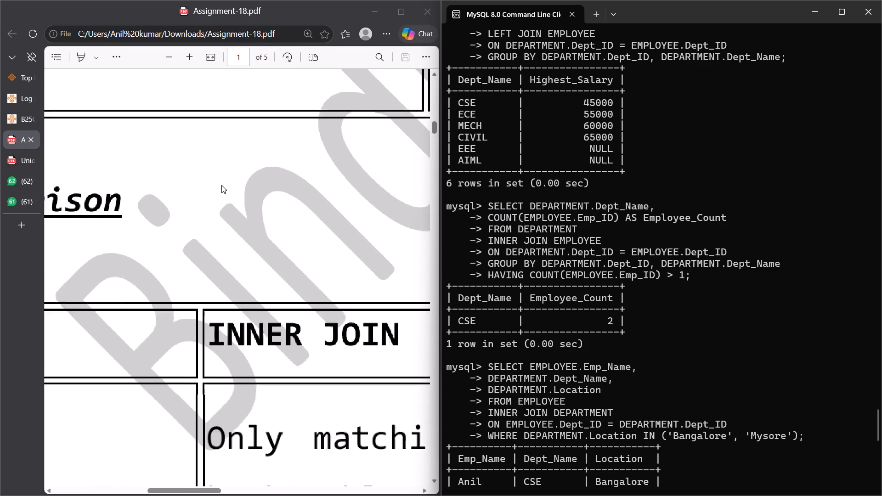
pyautogui.scroll(2, 221, 185)
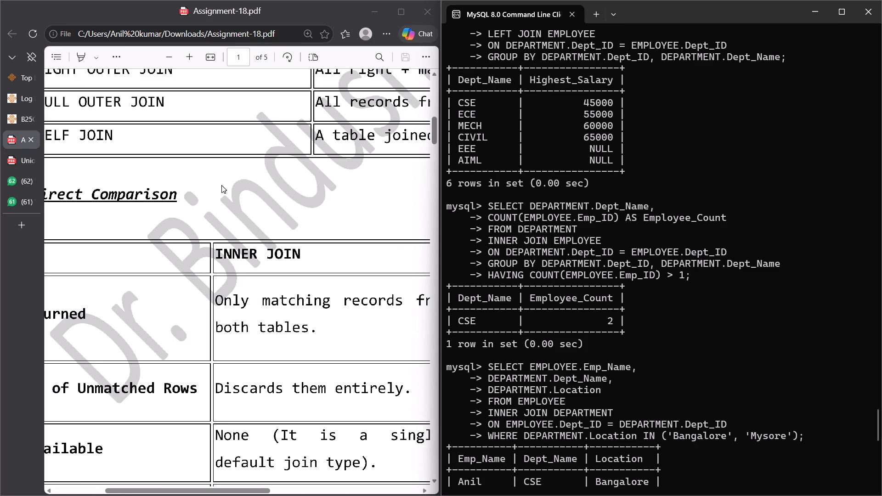
pyautogui.scroll(-11, 221, 185)
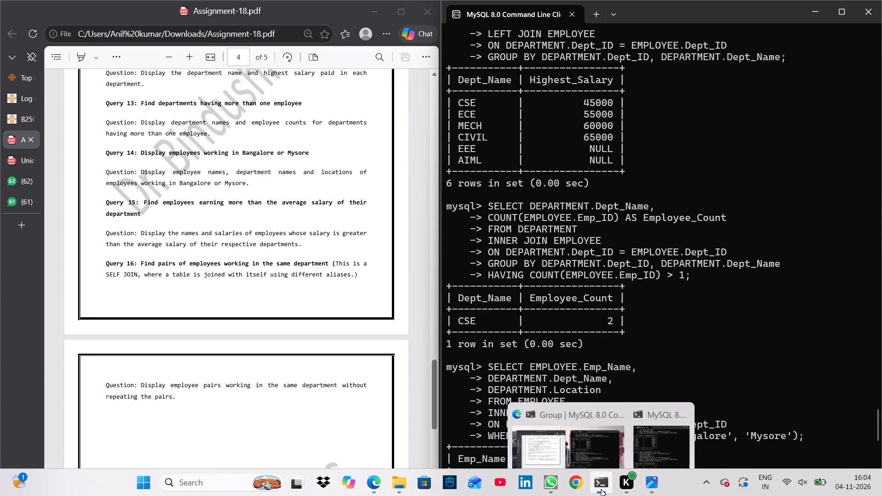
# Close the open screenshot image window, keeping the PDF and MySQL windows side by side.
pyautogui.click(587, 436)
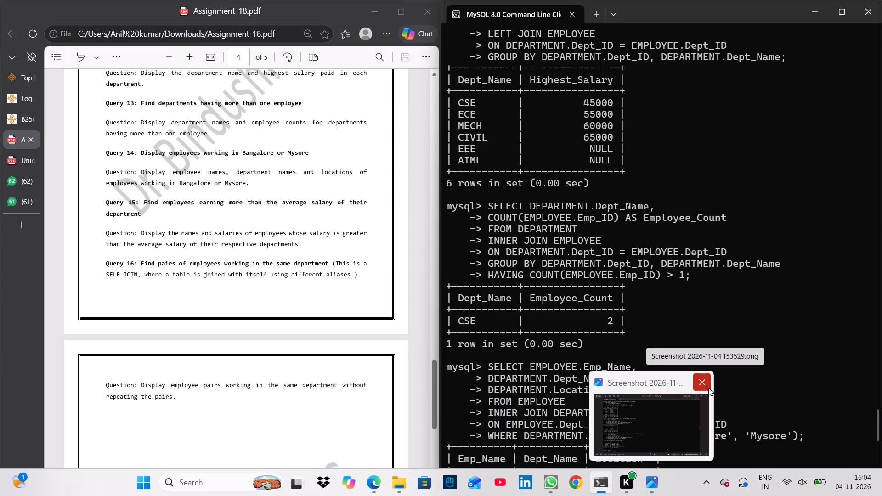
pyautogui.click(706, 383)
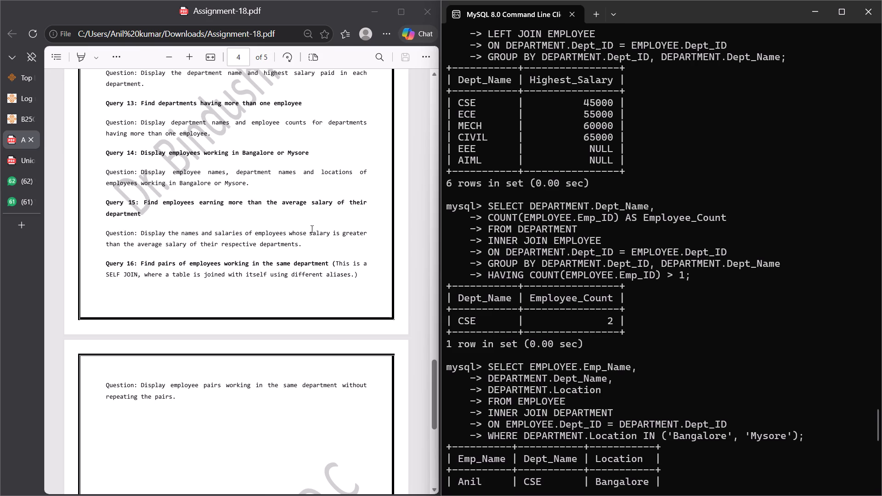
# Compare the full outer join question and Queries 9 and 10 in Assignment-18 with their MySQL commands and results.
pyautogui.scroll(2, 311, 229)
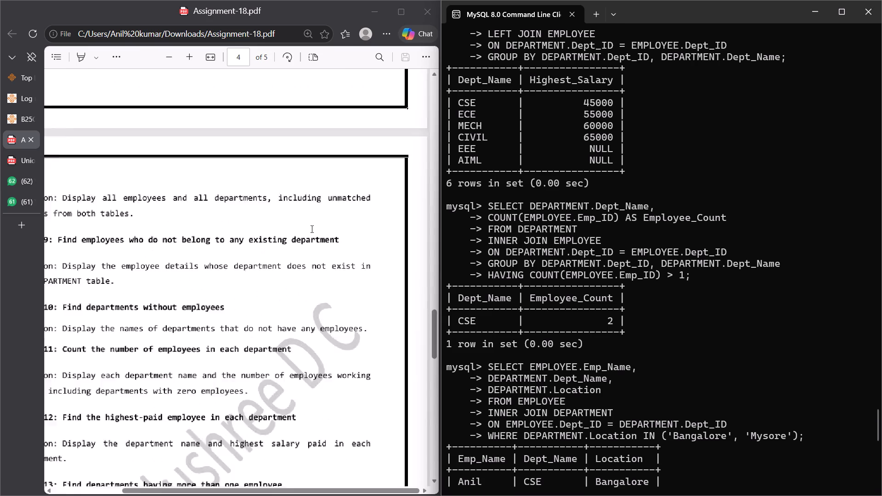
pyautogui.hscroll(2, 311, 229)
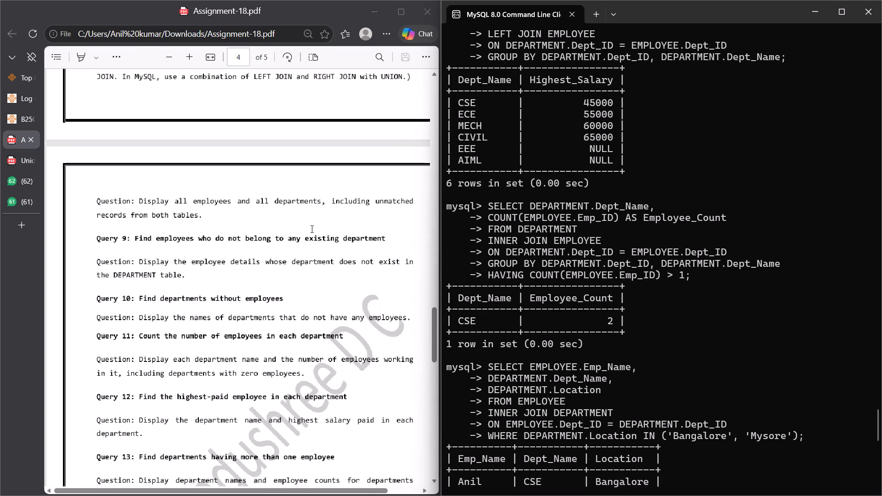
pyautogui.click(185, 275)
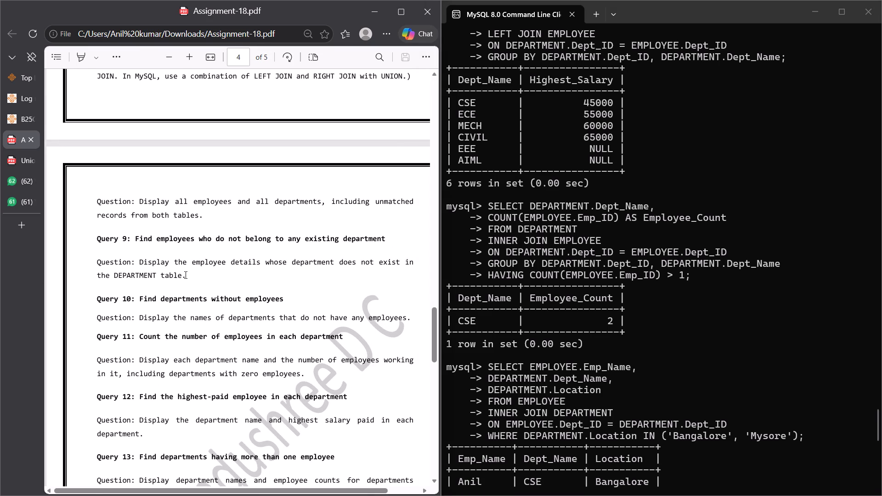
pyautogui.click(190, 276)
pyautogui.scroll(3, 531, 232)
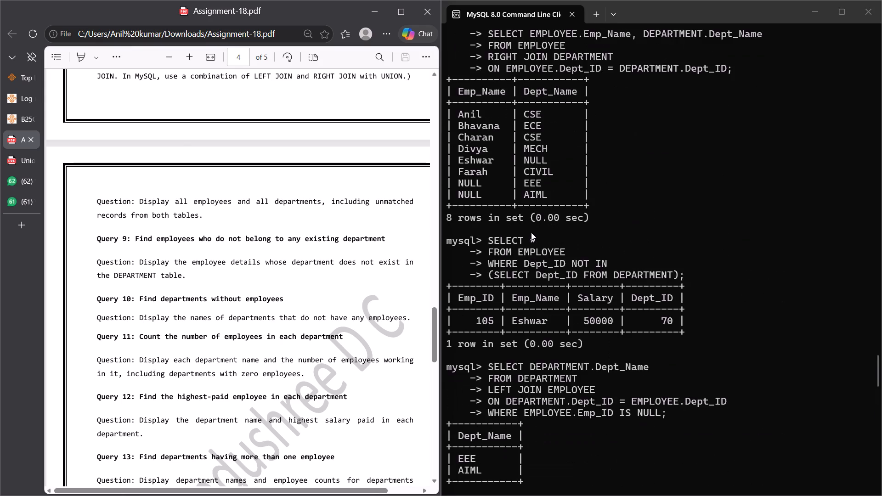
pyautogui.scroll(1, 531, 232)
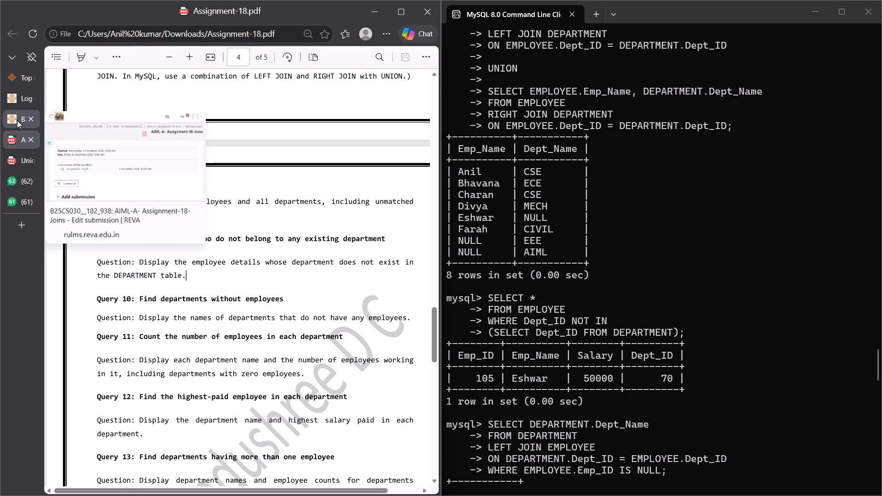
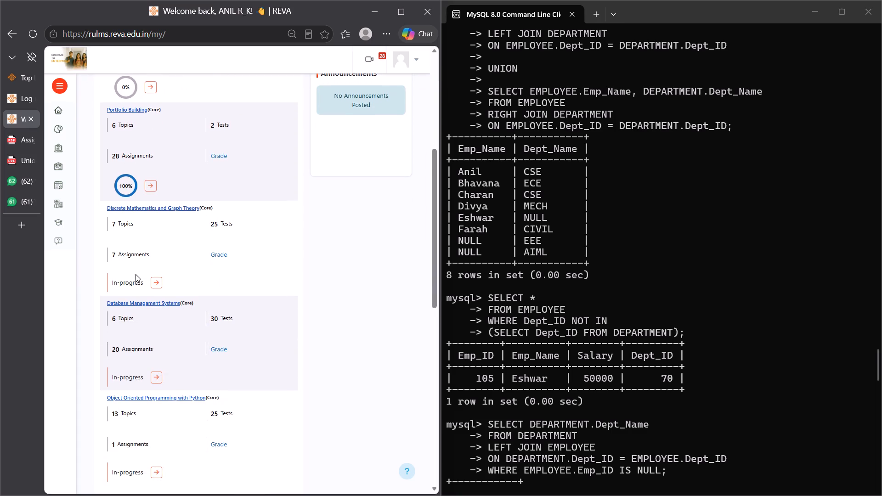
# Open the Database Management Systems Lab course from page 2 of the full semester course list.
pyautogui.scroll(-3, 136, 274)
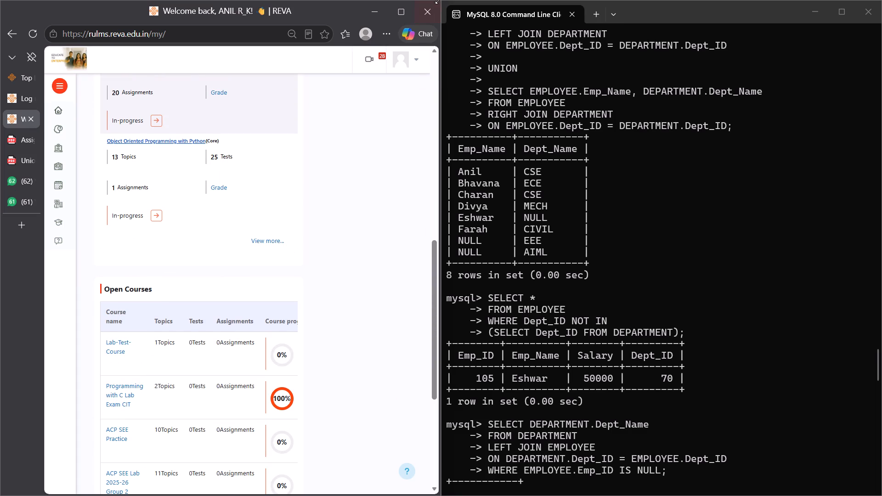
pyautogui.click(405, 8)
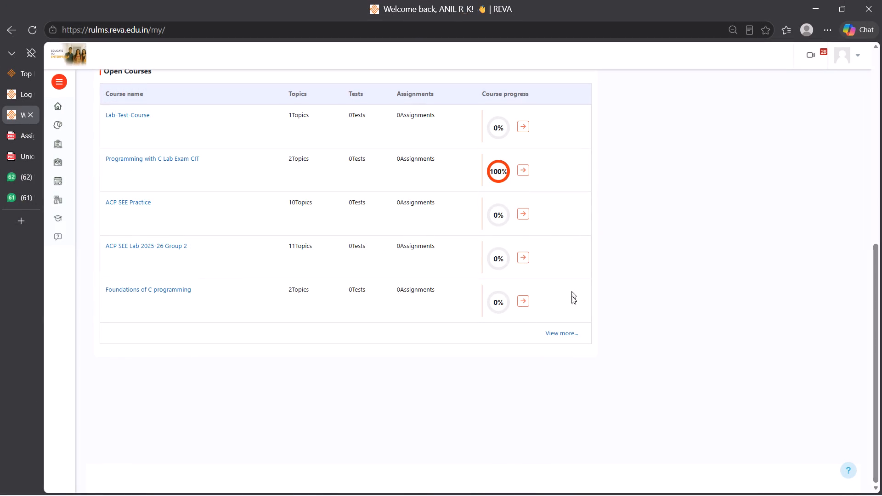
pyautogui.scroll(3, 563, 325)
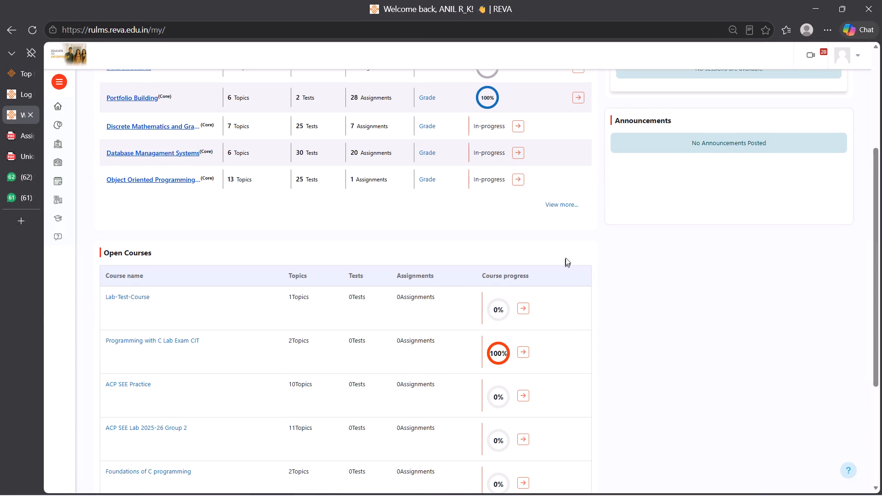
pyautogui.click(568, 204)
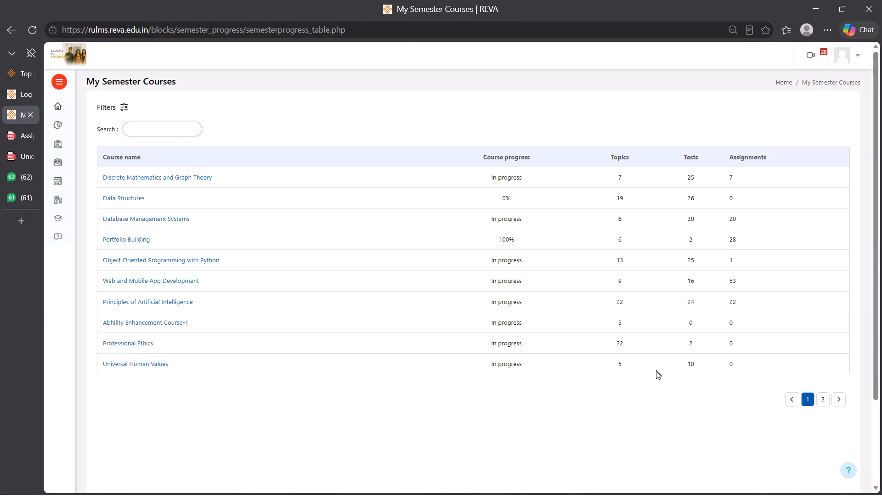
pyautogui.click(821, 405)
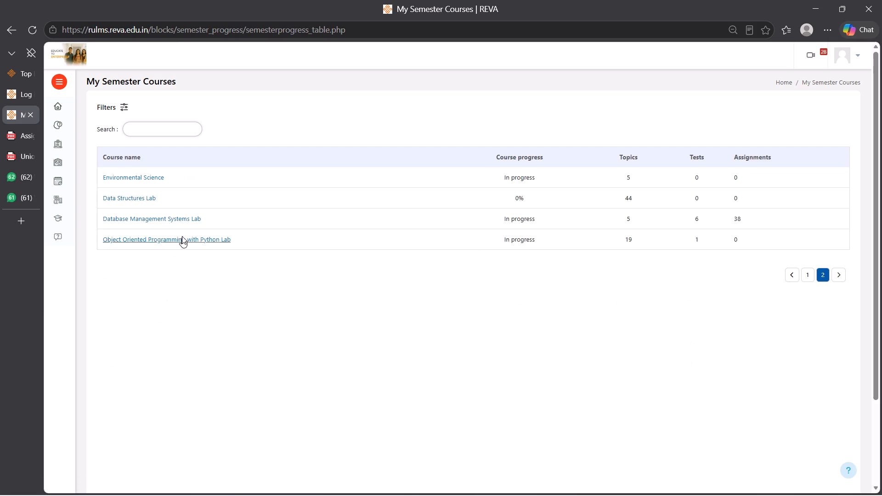
pyautogui.click(186, 216)
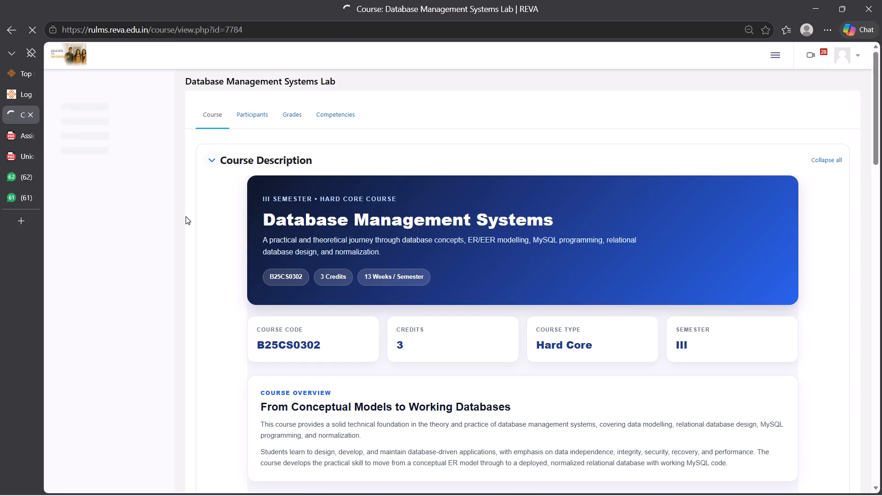
# Open the AIML-A- Assignment-18-Joins assignment in the course's 3- A- AIML section.
pyautogui.scroll(-2, 129, 361)
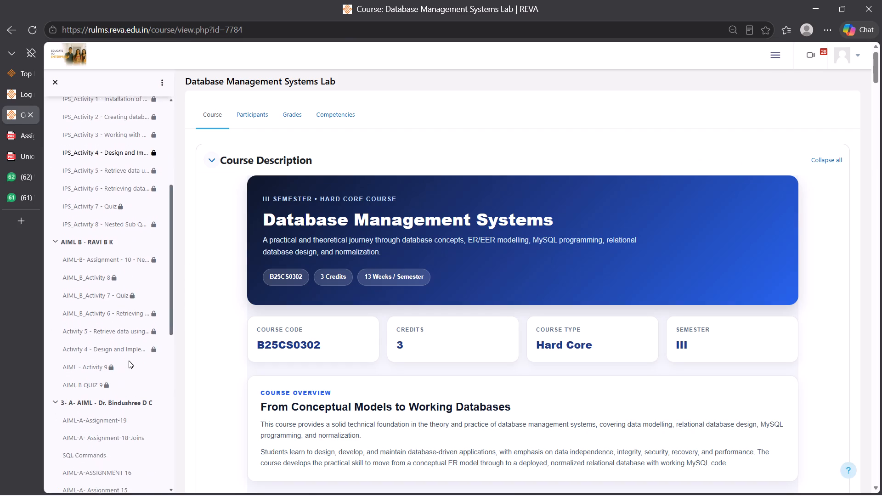
pyautogui.scroll(-3, 129, 361)
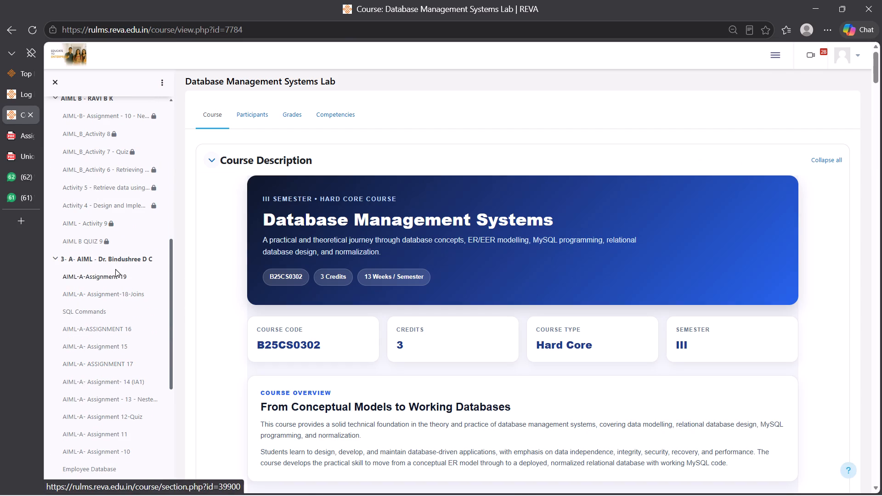
pyautogui.click(100, 299)
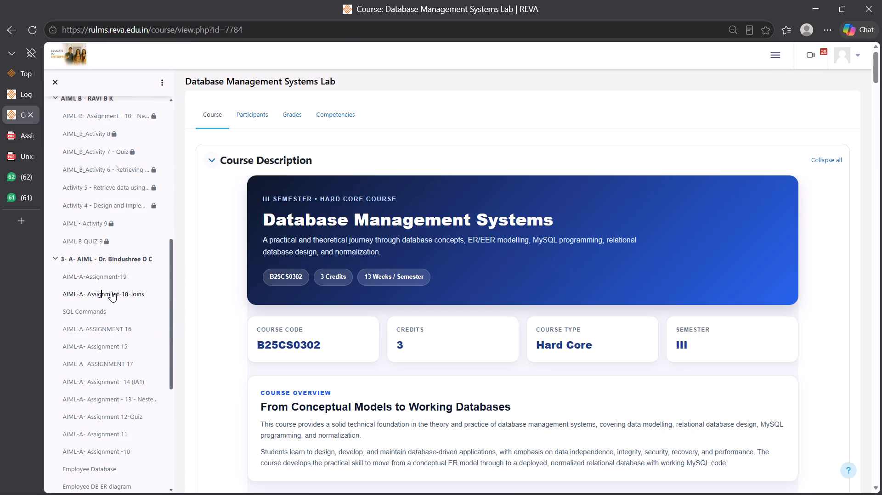
pyautogui.click(112, 292)
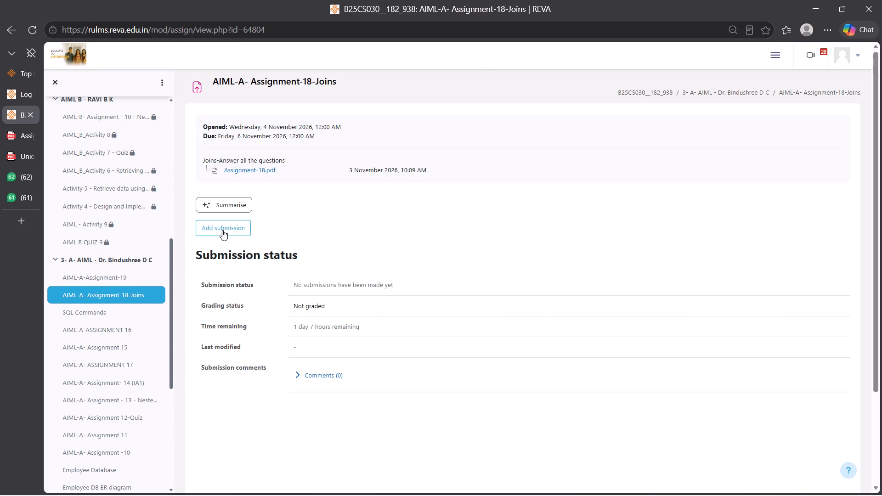
# Add DBMS_ATCIVITY_18.docx from the Documents folder as the file submission for Assignment-18-Joins and save the submission.
pyautogui.click(222, 230)
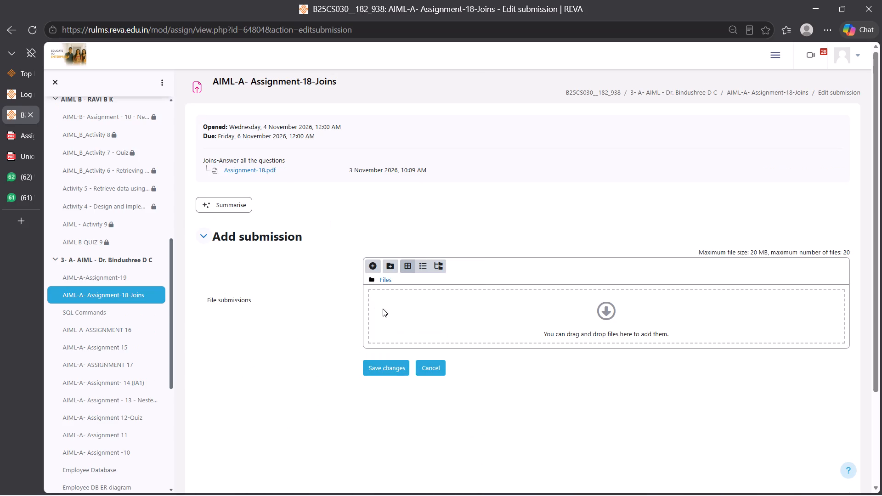
pyautogui.click(608, 310)
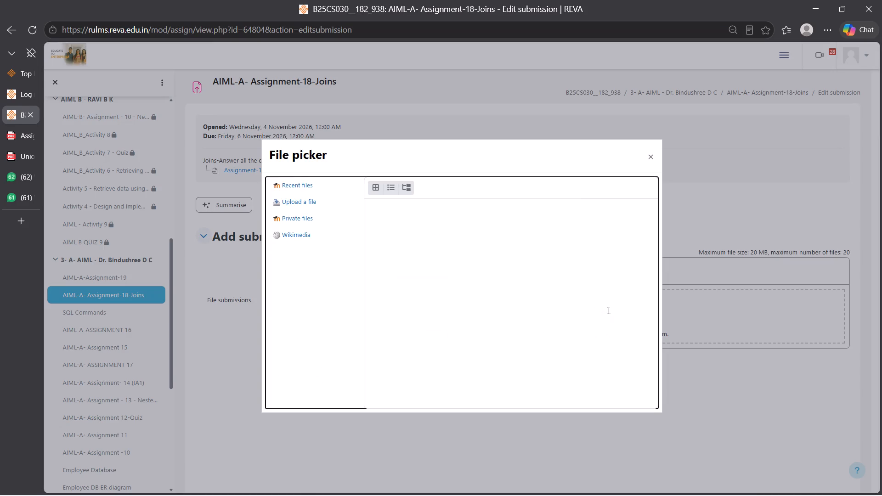
pyautogui.click(386, 240)
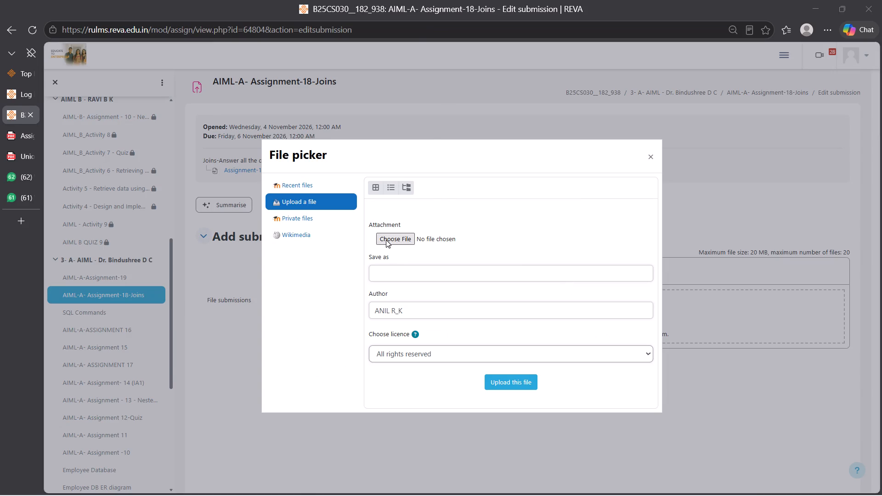
pyautogui.scroll(-7, 218, 100)
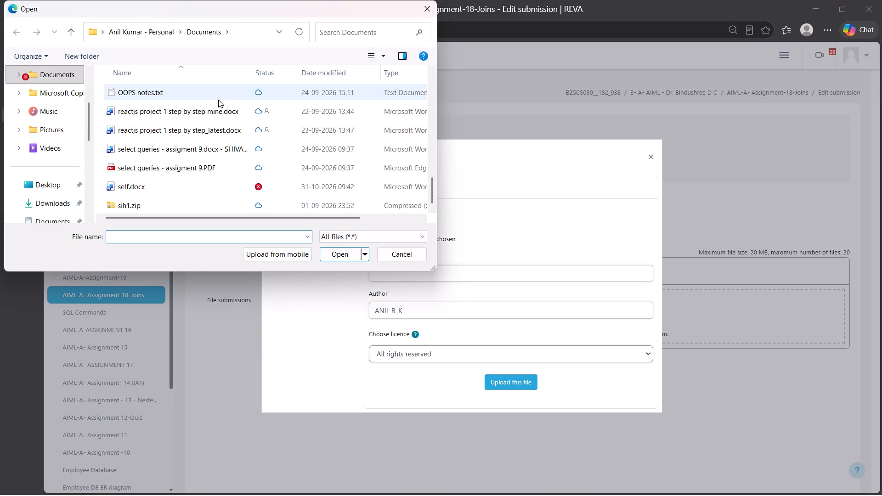
pyautogui.scroll(1, 218, 100)
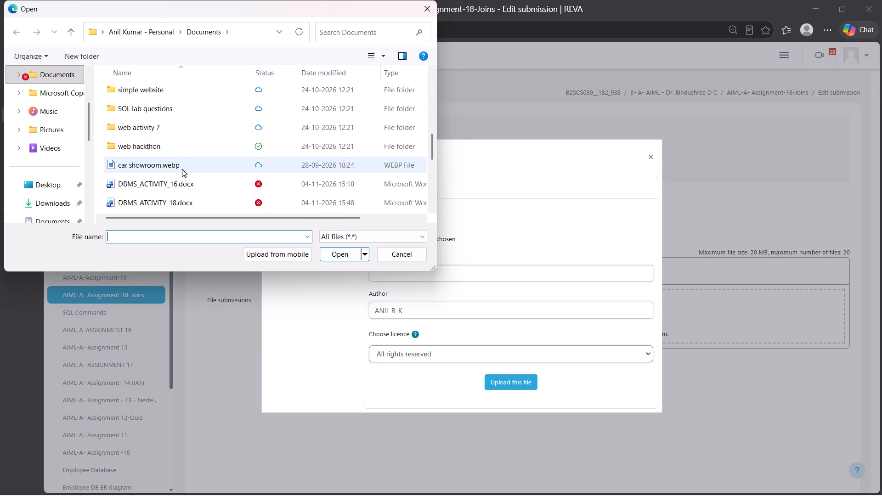
pyautogui.click(172, 199)
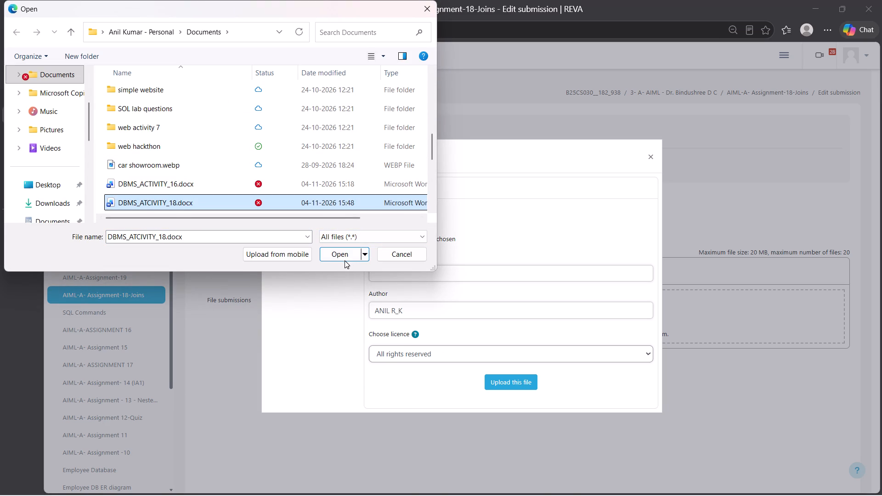
pyautogui.click(342, 259)
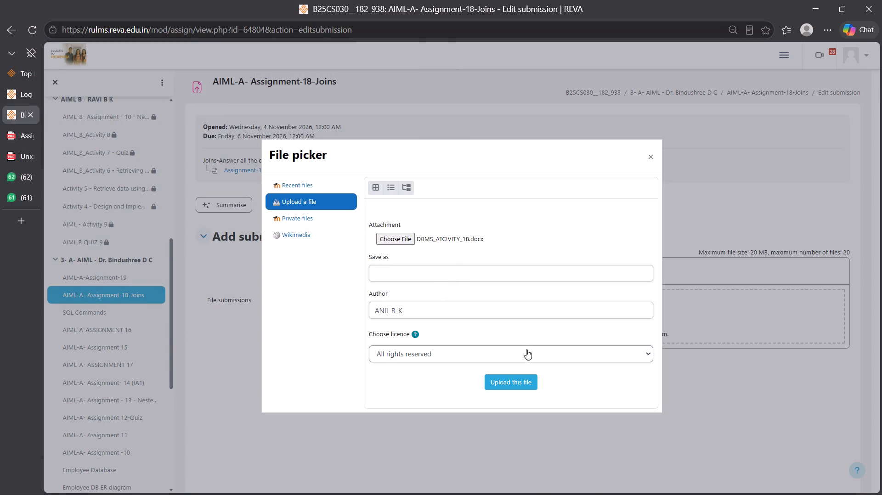
pyautogui.click(517, 376)
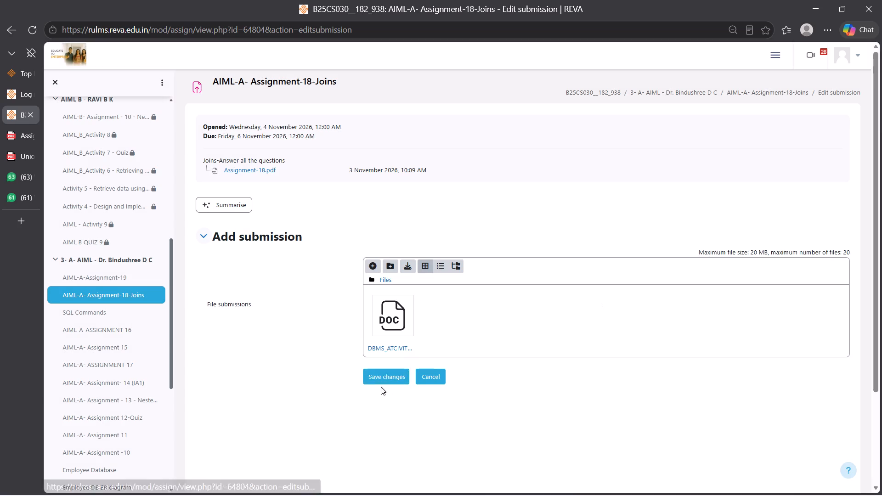
pyautogui.click(382, 378)
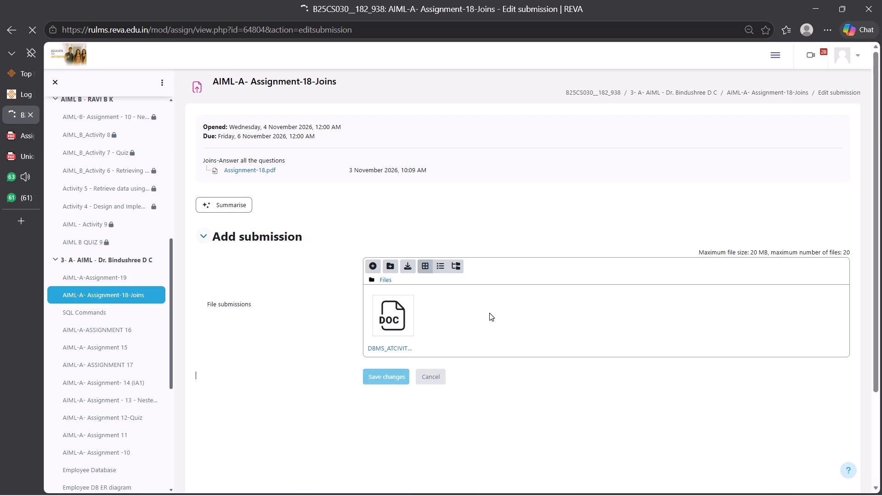
pyautogui.click(380, 374)
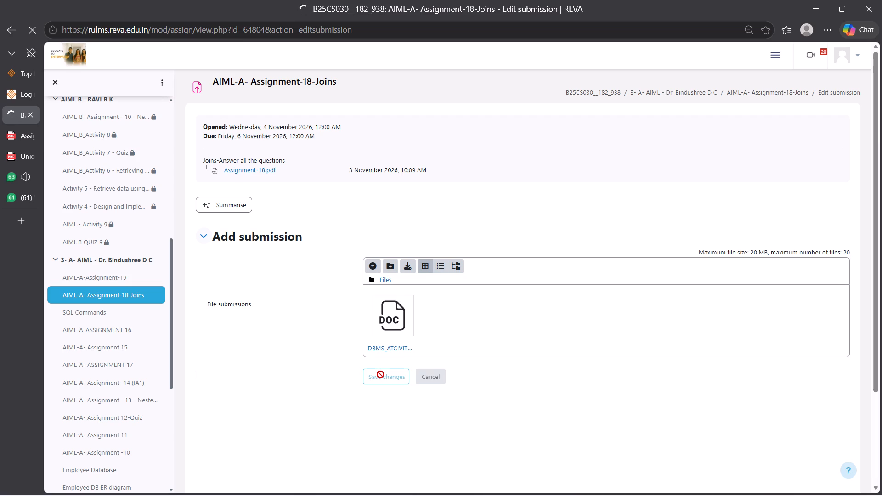
# Close the browser window showing the submitted assignment.
pyautogui.click(869, 0)
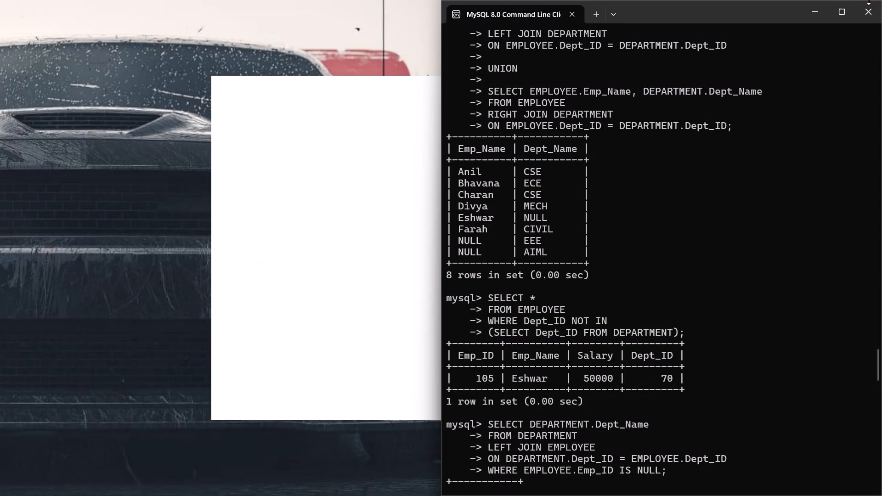